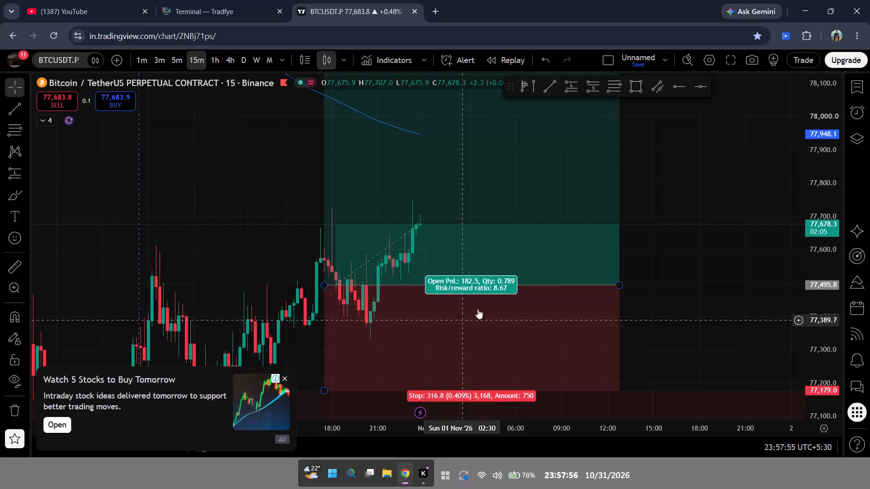
Switch to the Brave browser, where the Red and Teal Modern Japan Travel Presentation is open in Canva.
left_click(355, 475)
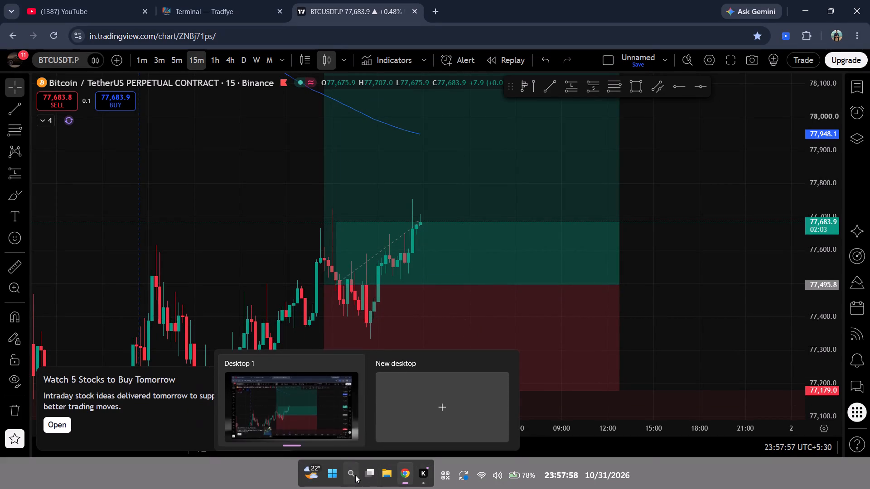
left_click(258, 312)
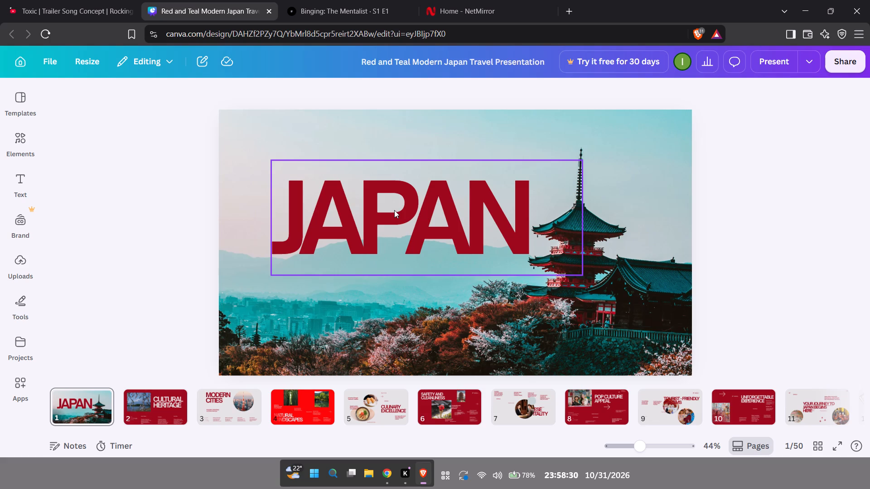
Move the JAPAN title on page 1 lower and slightly right, so it sits closer to the slide's centre.
left_click_drag(436, 219, 487, 250)
left_click_drag(487, 250, 457, 247)
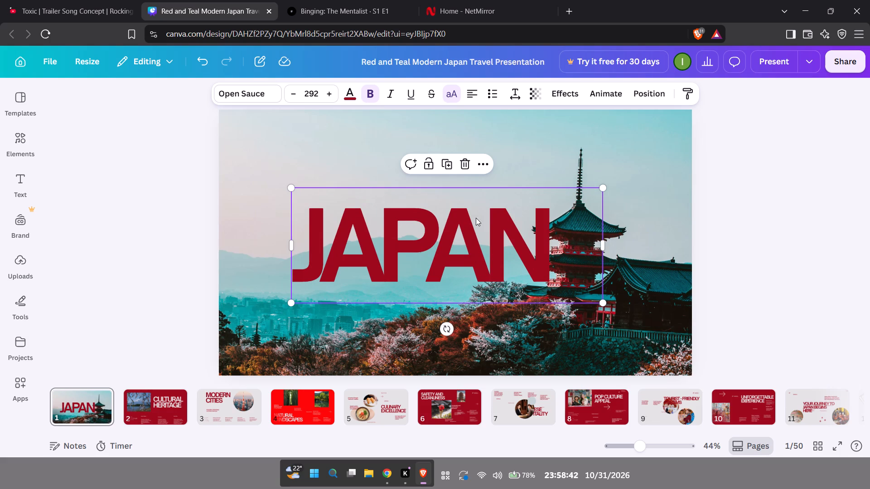
On page 48, Economy and Tourism, move the round pool photo rightward so it overlaps the round photo of the woman with the laptop.
left_click(672, 404)
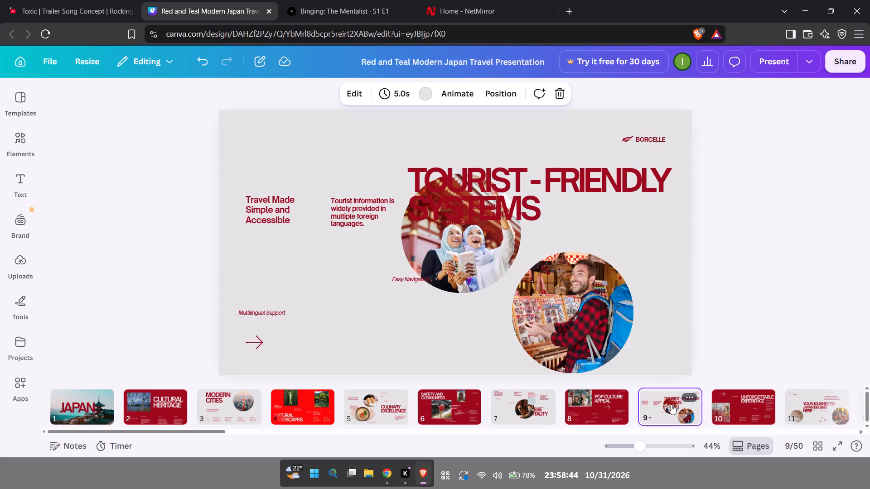
left_click_drag(179, 432, 464, 463)
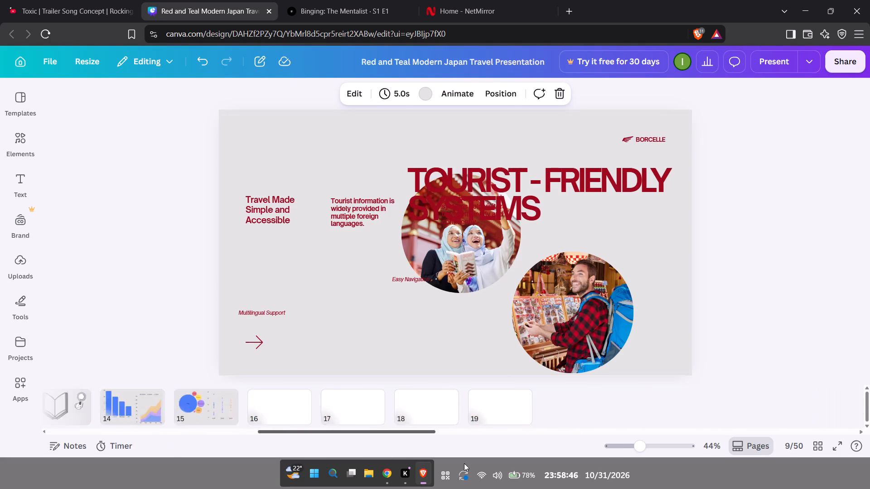
left_click_drag(464, 463, 777, 482)
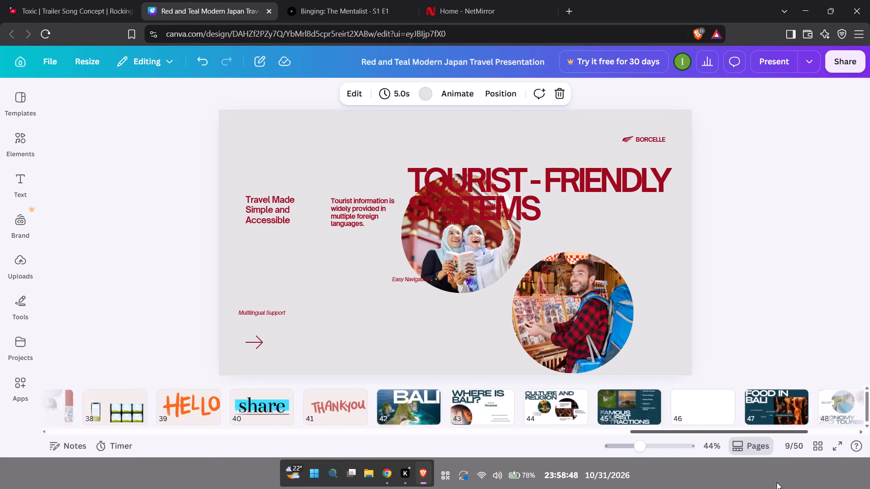
left_click_drag(777, 482, 786, 482)
left_click(725, 399)
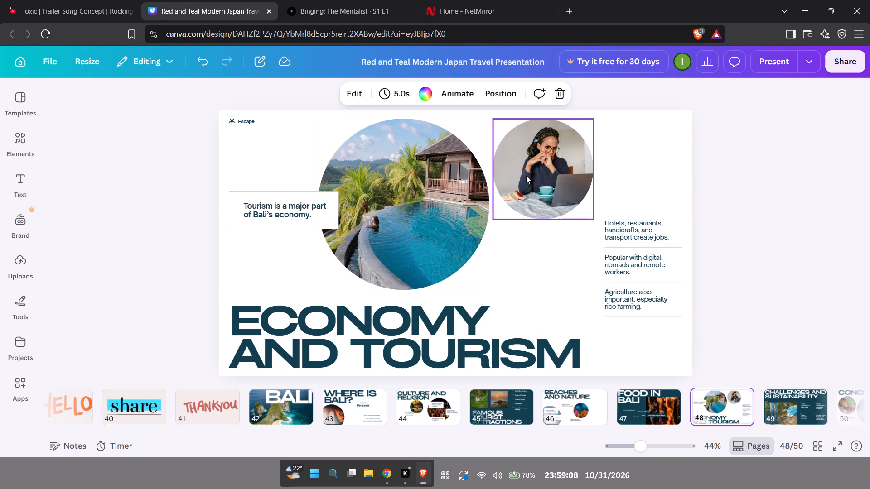
left_click_drag(455, 213, 492, 227)
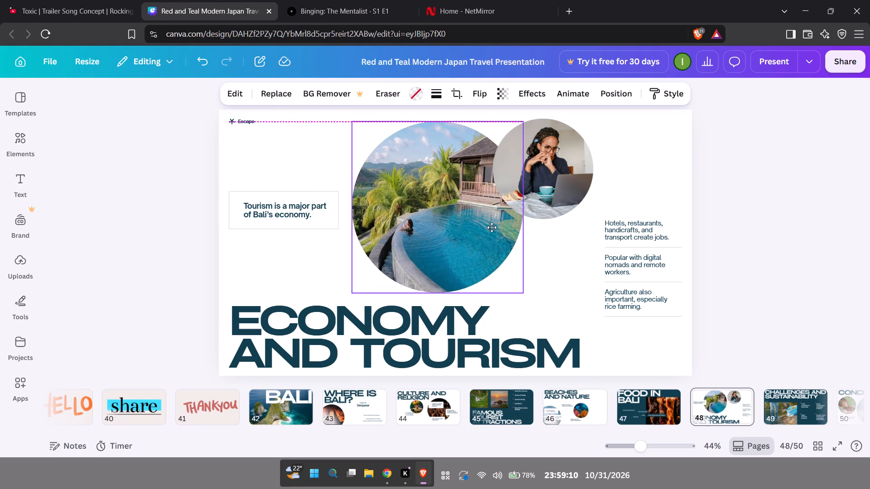
left_click_drag(492, 227, 506, 226)
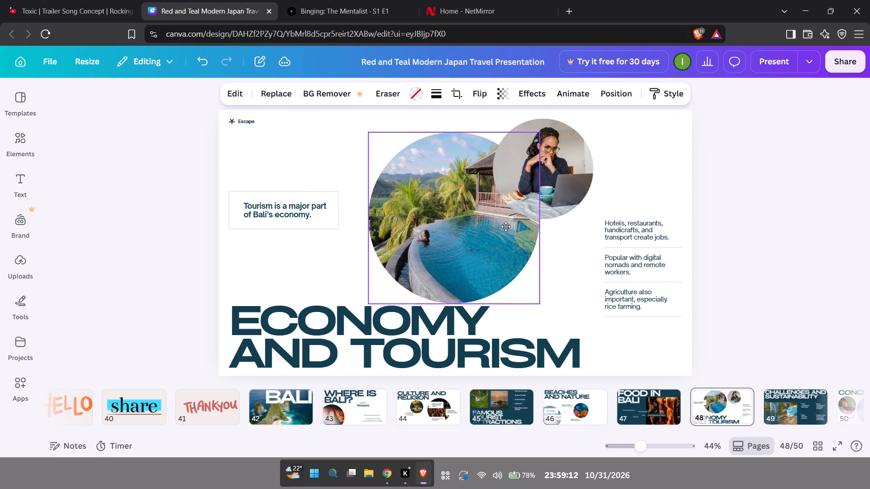
left_click_drag(506, 226, 507, 212)
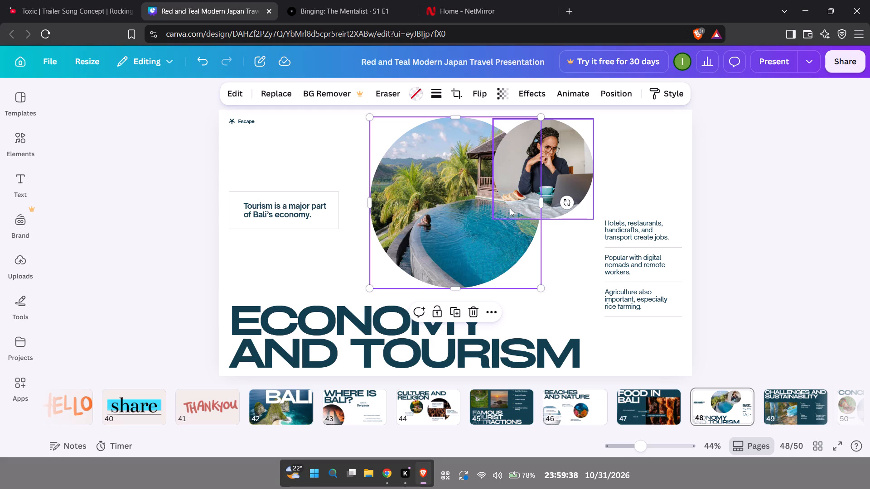
On page 47, reposition the FOOD IN BALI heading just above the dish labels, fully inside the slide.
scroll(528, 219, "up", 1)
left_click_drag(530, 221, 493, 227)
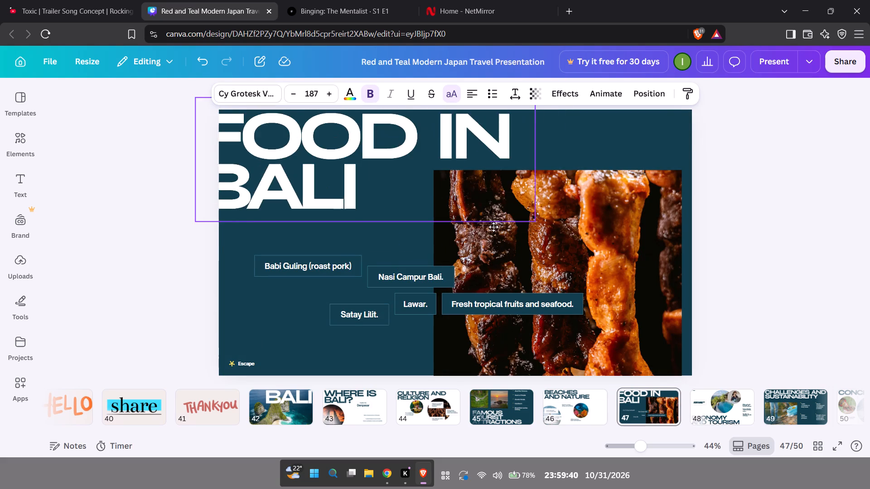
left_click_drag(493, 227, 568, 238)
Reposition the grilled meat photo within the slide's right half, raised clear of the bottom edge and overlapping the end of the heading.
left_click_drag(612, 280, 640, 250)
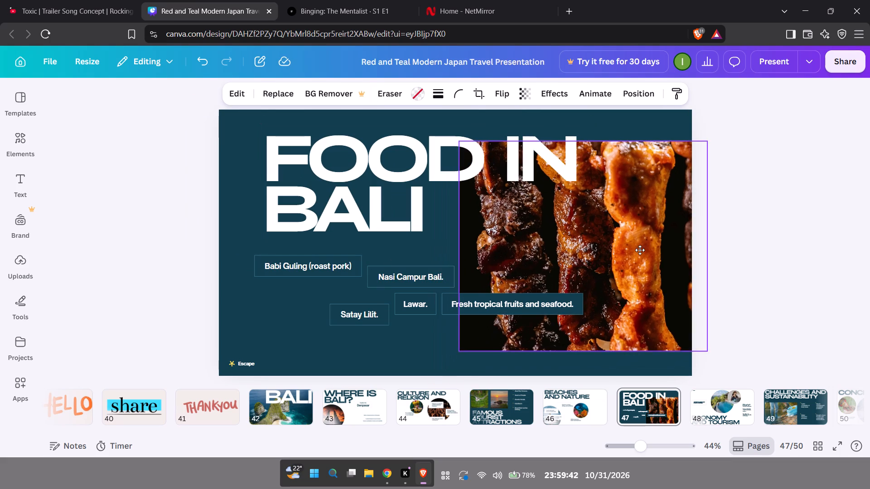
left_click_drag(640, 250, 632, 276)
left_click_drag(486, 297, 541, 287)
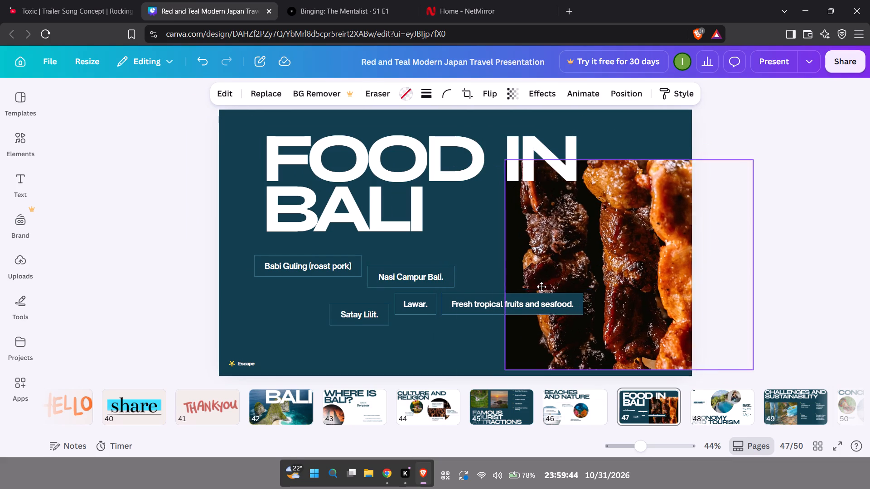
left_click_drag(541, 287, 555, 278)
left_click_drag(592, 231, 597, 249)
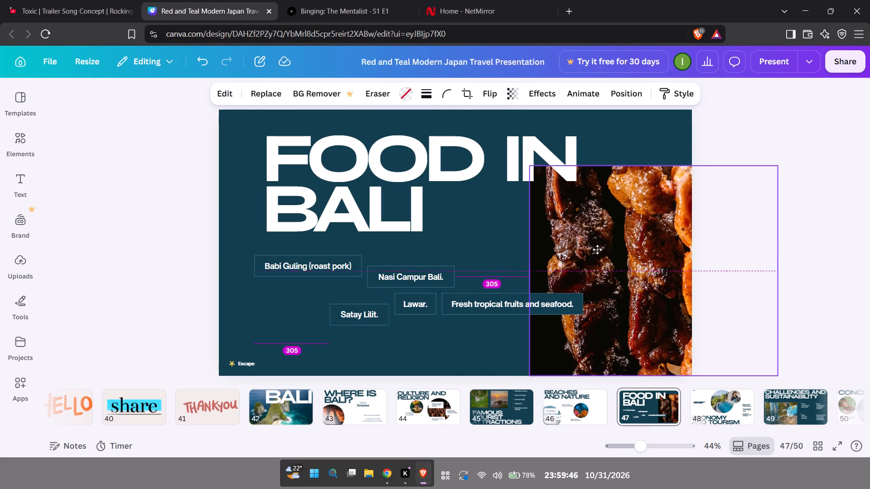
left_click_drag(597, 249, 610, 235)
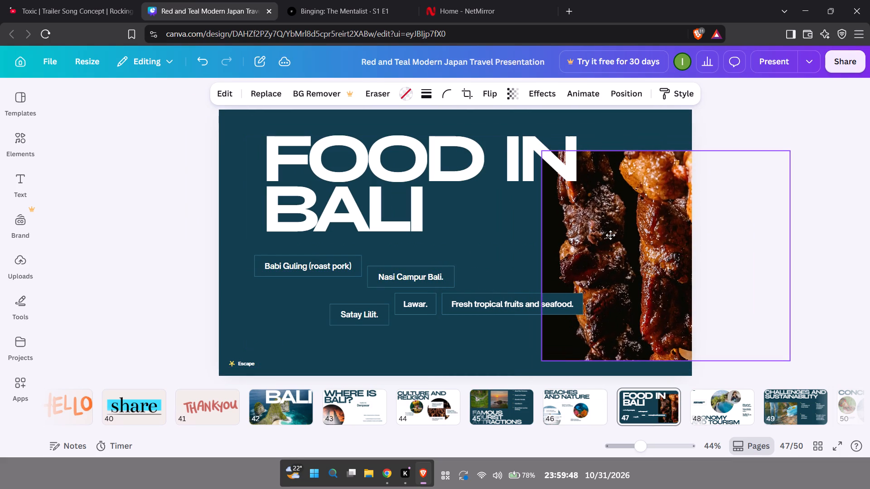
left_click_drag(610, 235, 611, 227)
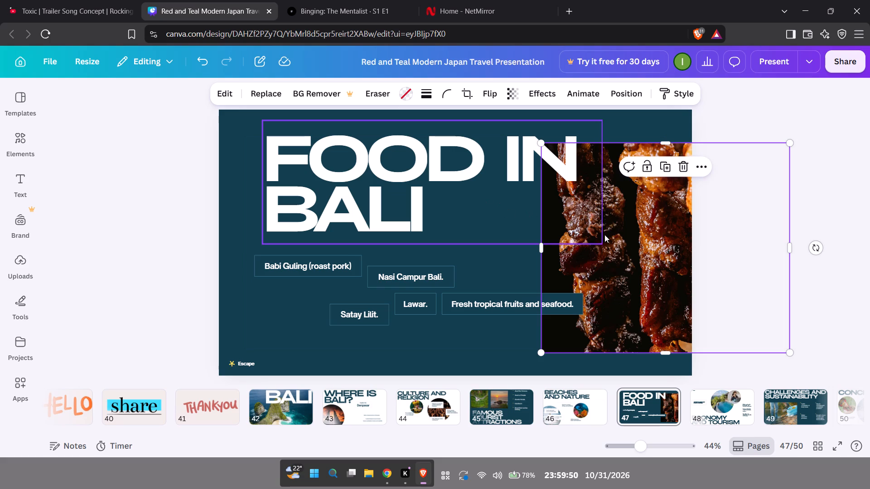
left_click_drag(630, 255, 518, 254)
Move the FOOD IN BALI heading to the slide's upper-left area, with its end overlapping the grilled meat photo.
left_click_drag(339, 153, 448, 204)
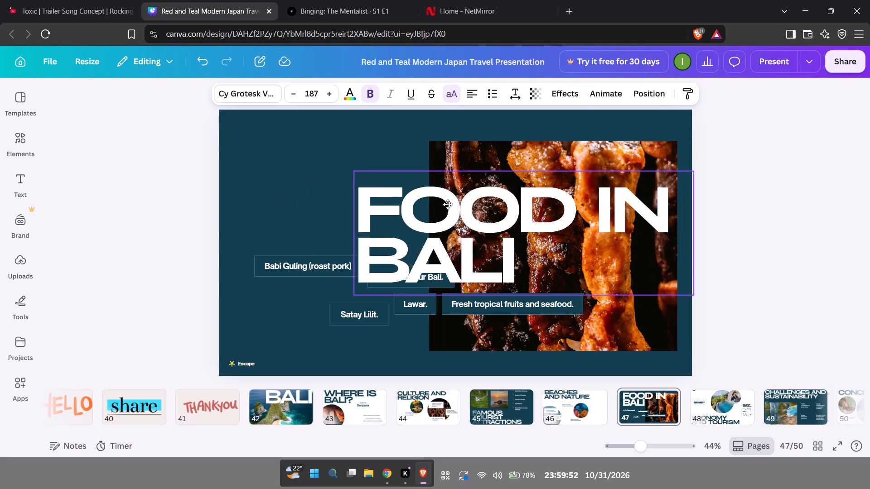
left_click_drag(448, 204, 314, 147)
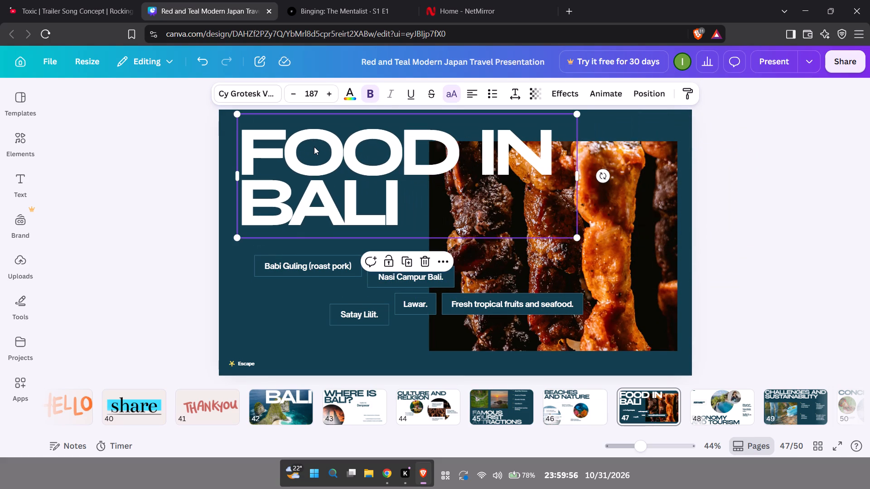
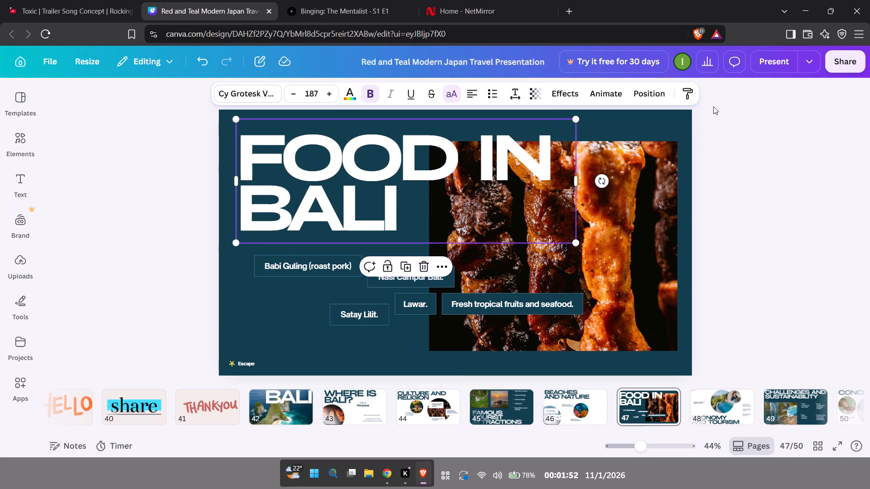
On page 47, reposition the grilled meat photo within the slide's right half, keeping it behind the end of the FOOD IN BALI heading.
left_click_drag(665, 118, 643, 173)
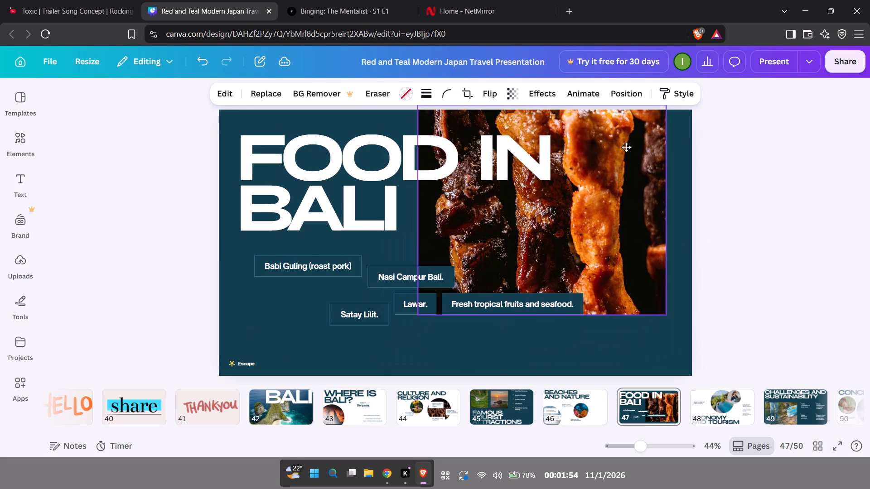
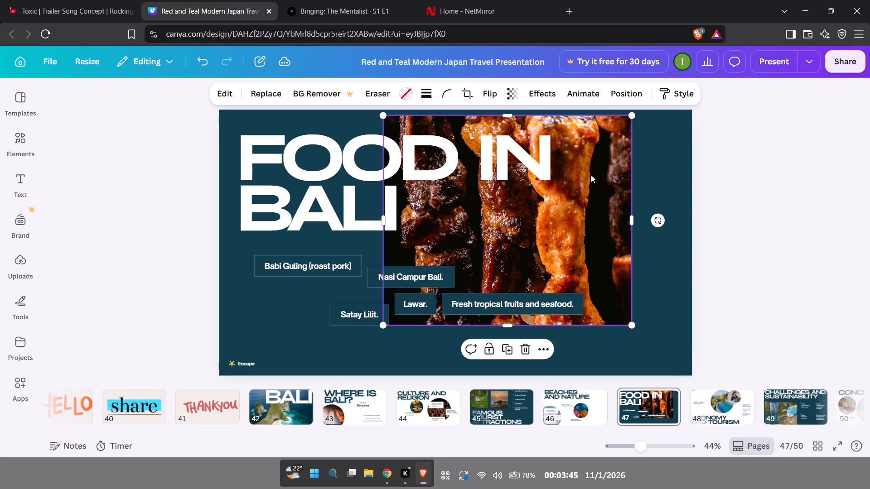
On page 46, move the round coral reef photo below the end of the BEACHES AND NATURE heading, partly behind the empty outlined box.
left_click(570, 408)
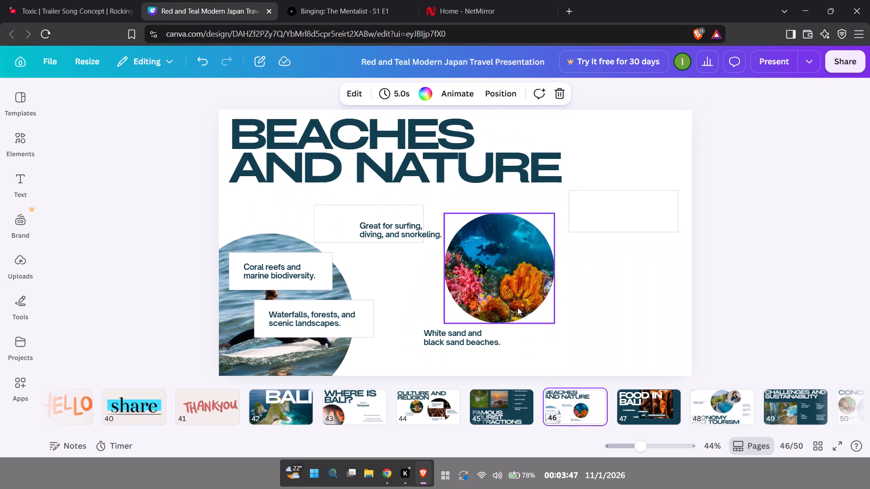
left_click_drag(506, 292, 552, 286)
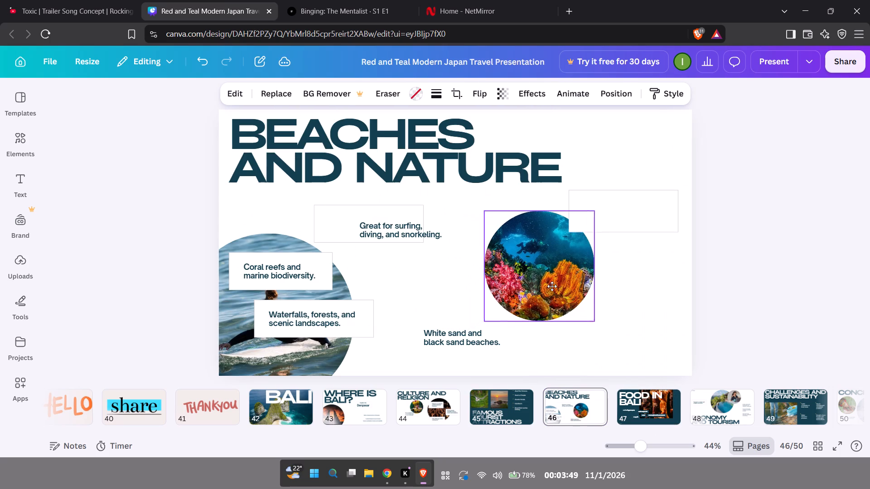
left_click_drag(552, 286, 552, 286)
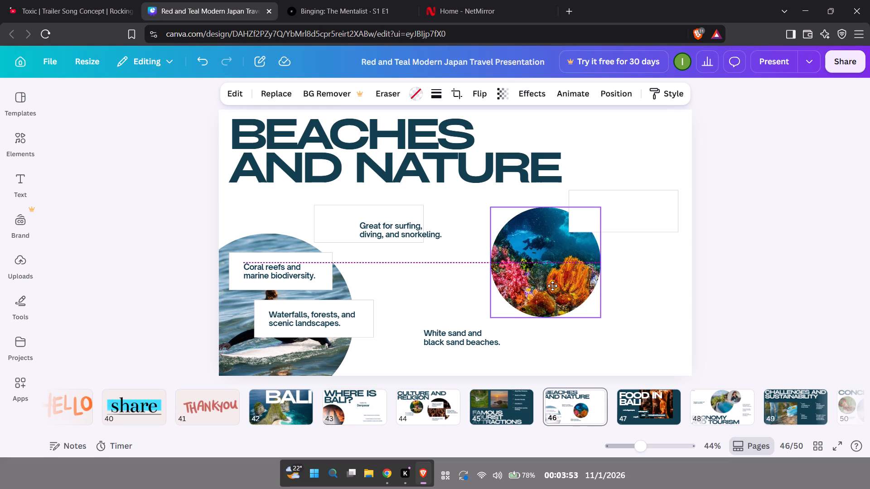
left_click_drag(552, 286, 553, 283)
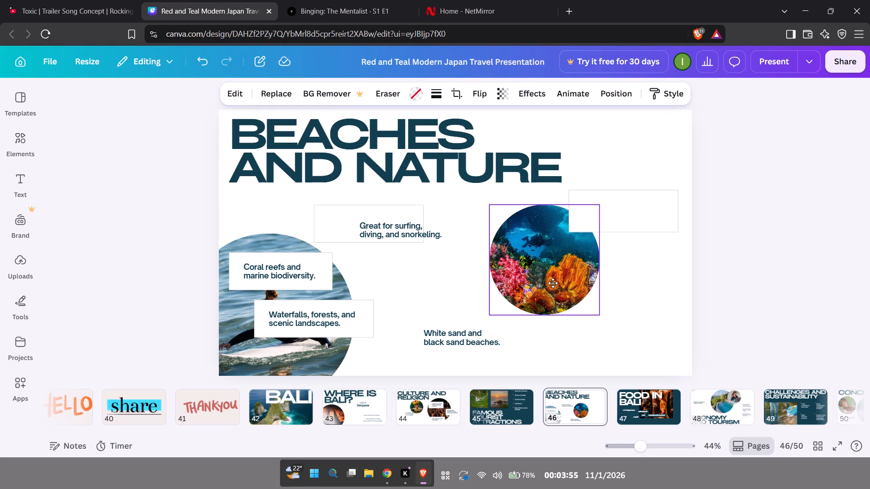
left_click_drag(553, 283, 566, 273)
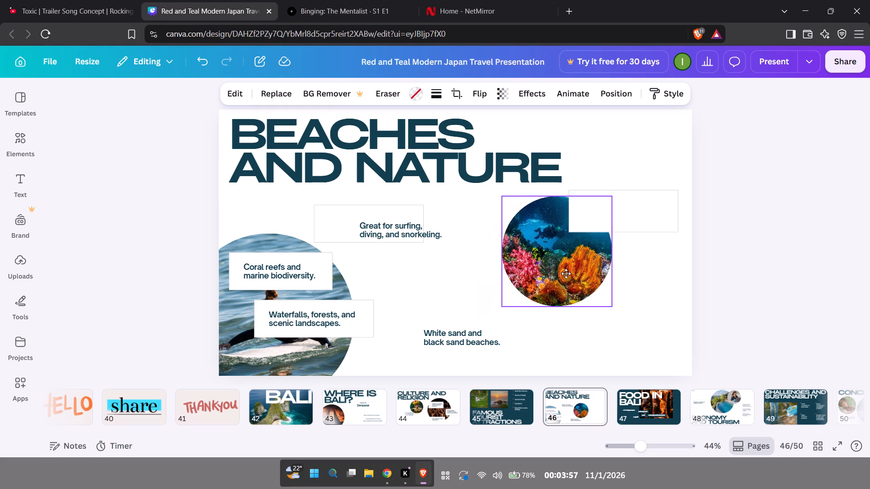
left_click_drag(566, 273, 536, 292)
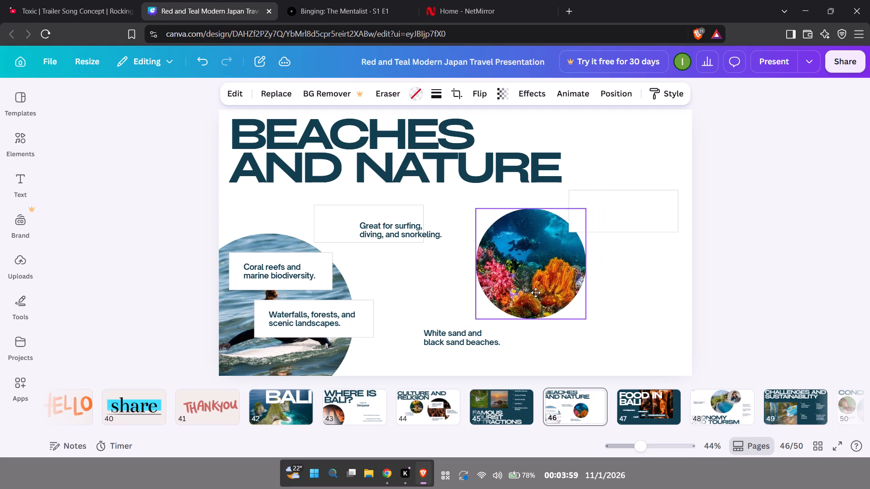
left_click_drag(536, 292, 599, 268)
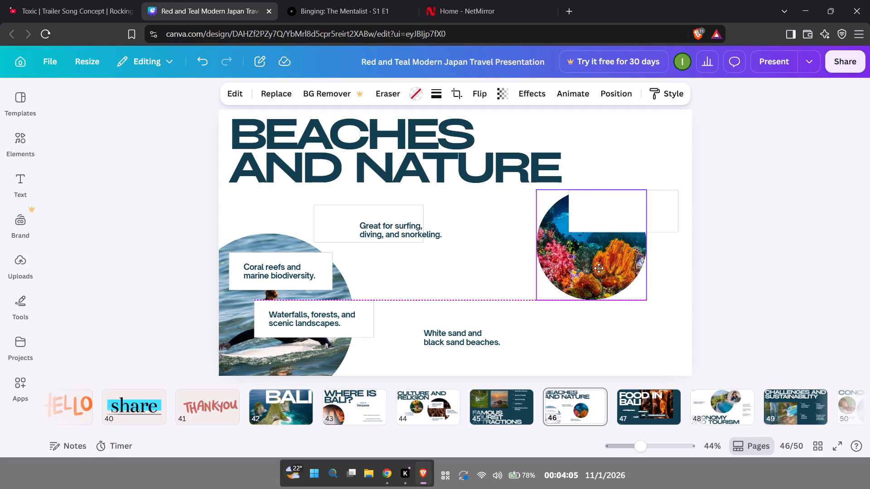
left_click_drag(599, 268, 623, 249)
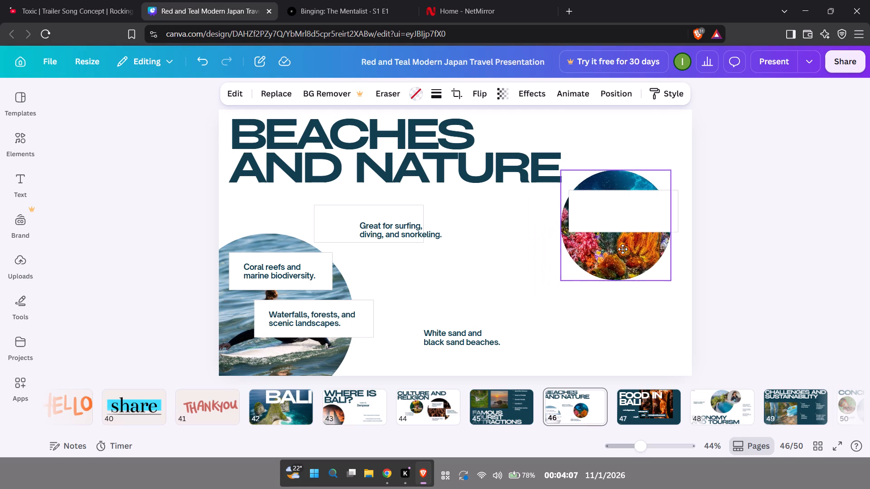
left_click_drag(623, 249, 626, 246)
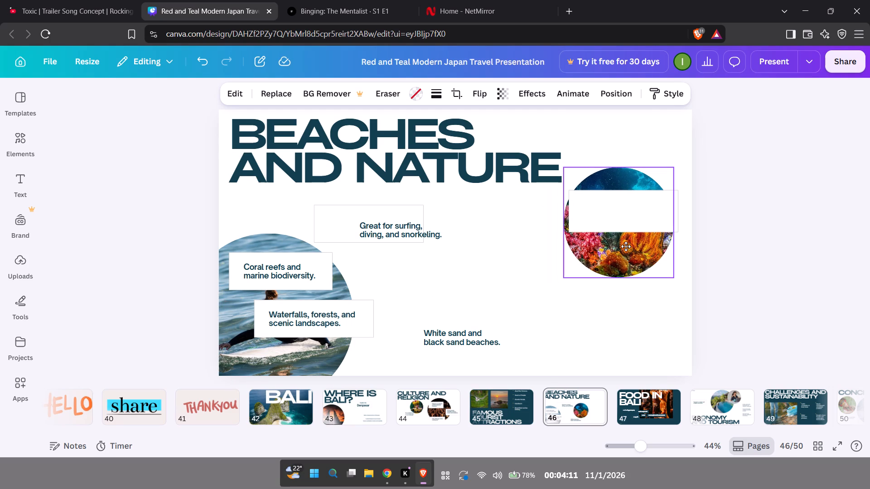
left_click_drag(626, 246, 631, 244)
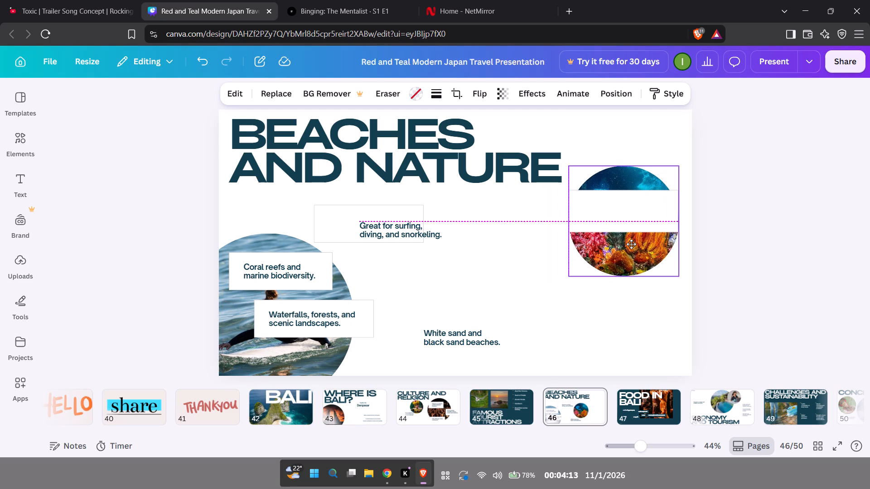
left_click_drag(631, 244, 641, 245)
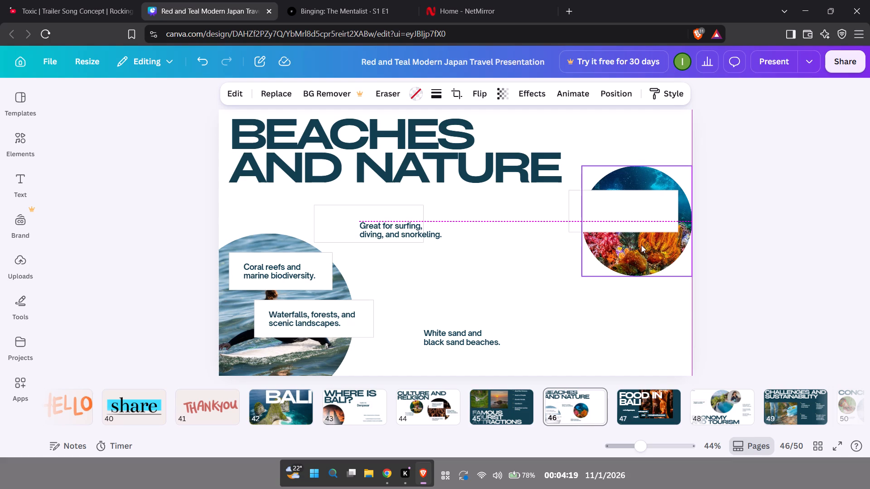
left_click_drag(641, 245, 619, 262)
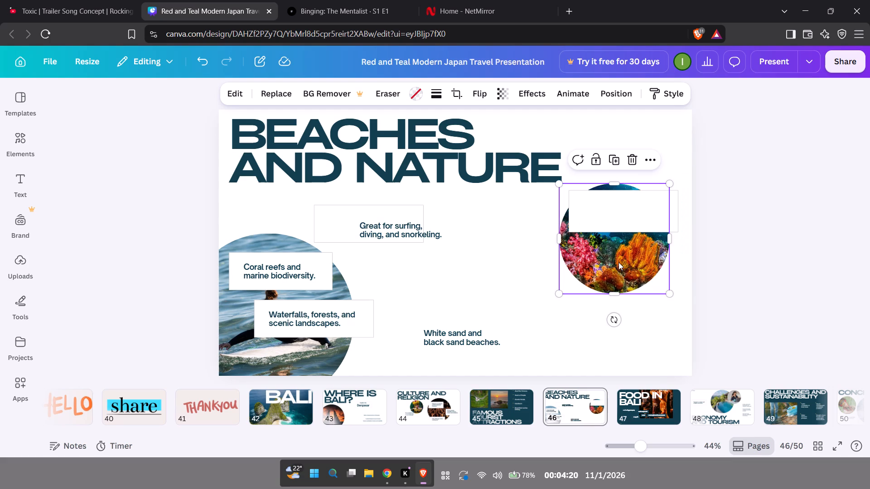
left_click_drag(619, 262, 602, 266)
left_click_drag(602, 266, 592, 268)
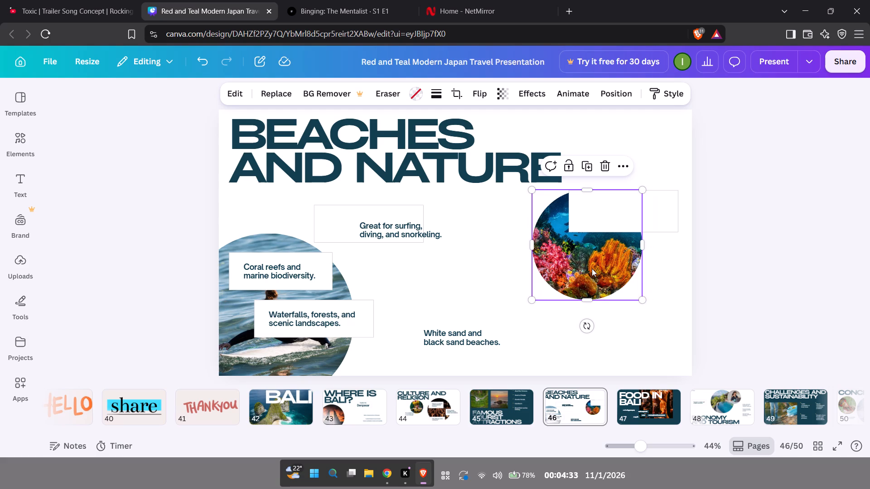
left_click_drag(592, 268, 558, 271)
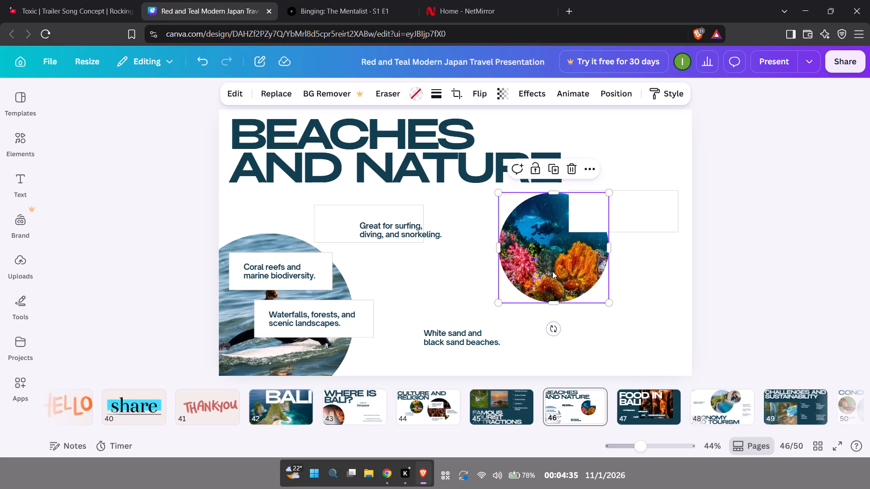
left_click_drag(489, 263, 519, 253)
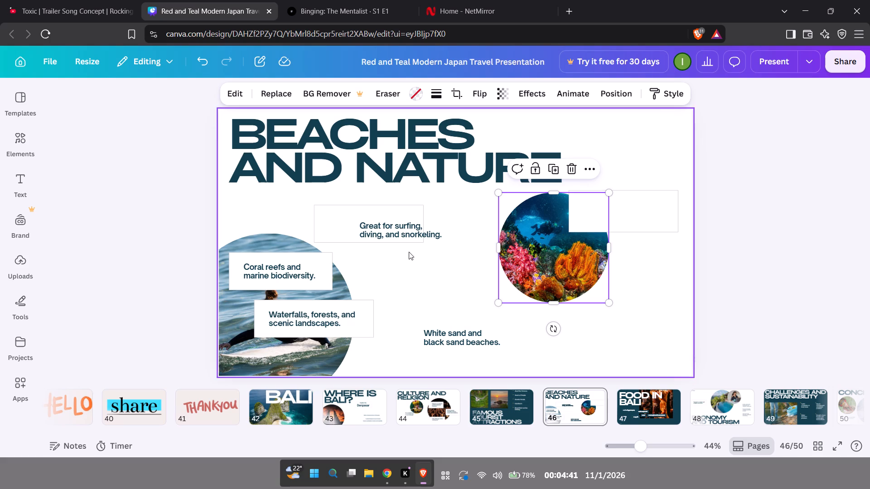
Move the "Great for surfing, diving, and snorkeling." caption down toward the slide's centre and place its empty outlined box around it.
left_click_drag(404, 238, 444, 297)
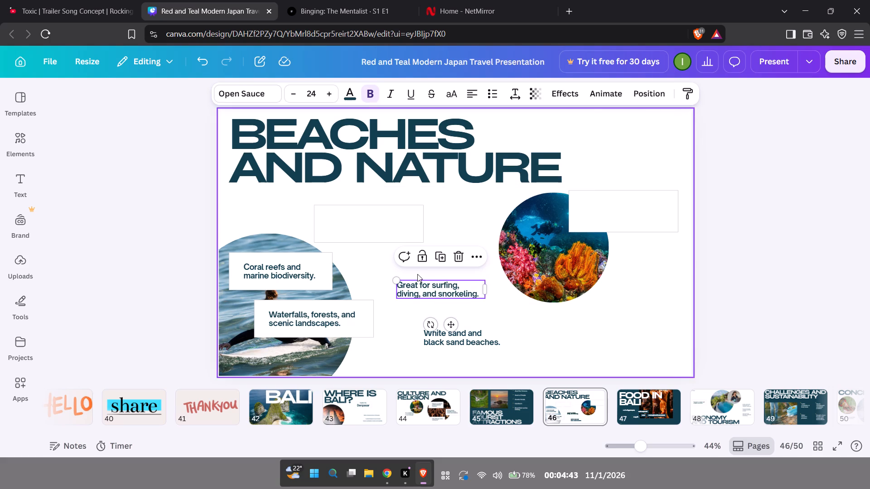
left_click(413, 265)
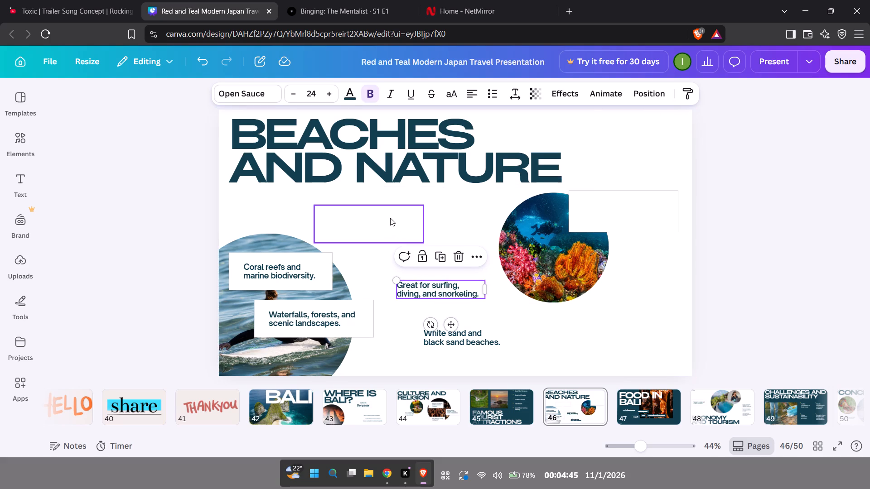
left_click_drag(374, 213, 449, 279)
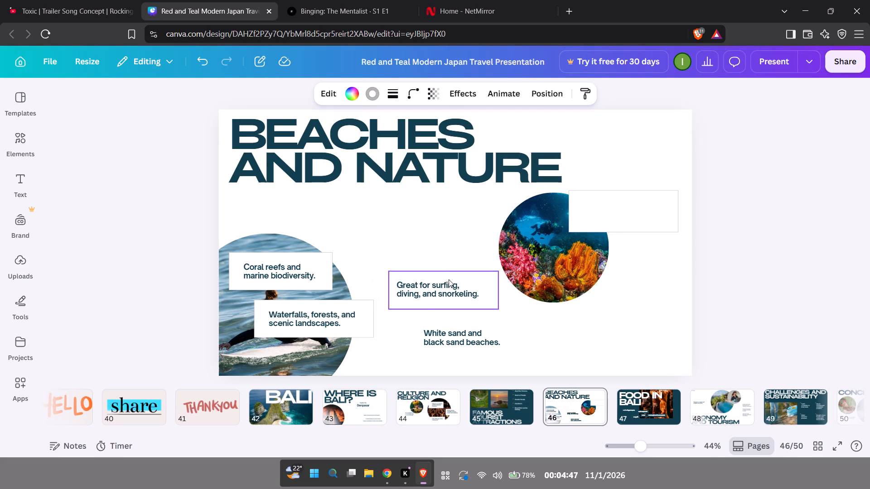
left_click(370, 233)
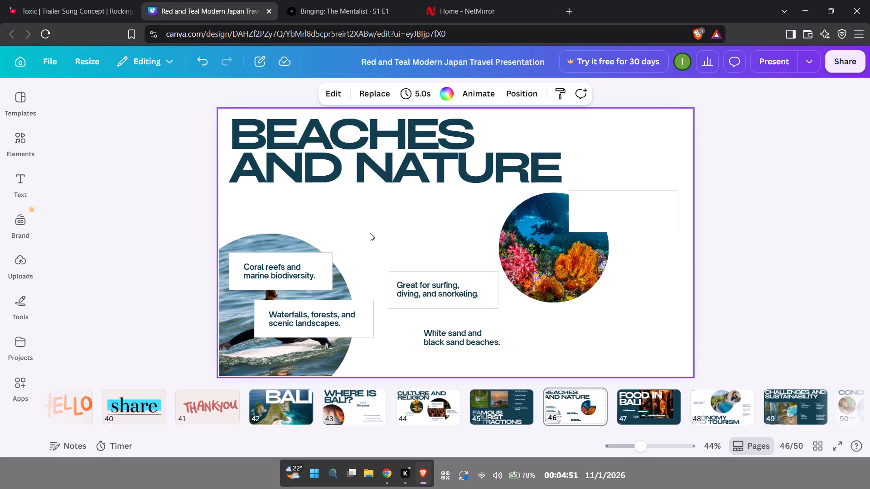
Move the surfer photo fully onto the slide near its centre, behind the caption boxes, and widen it slightly.
left_click_drag(345, 281, 419, 253)
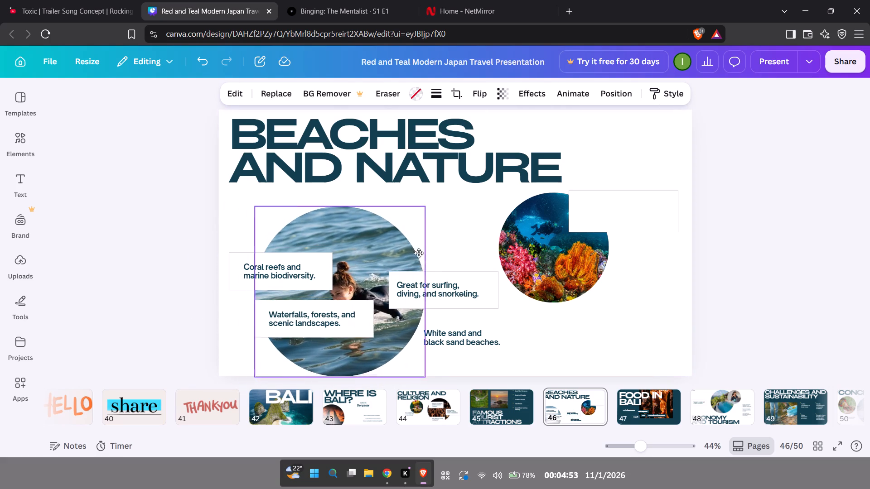
left_click_drag(419, 253, 427, 250)
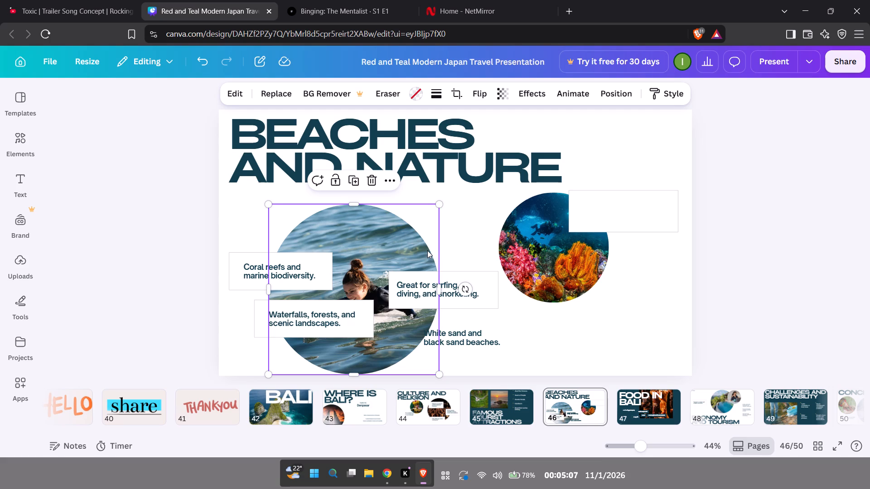
left_click_drag(427, 250, 449, 253)
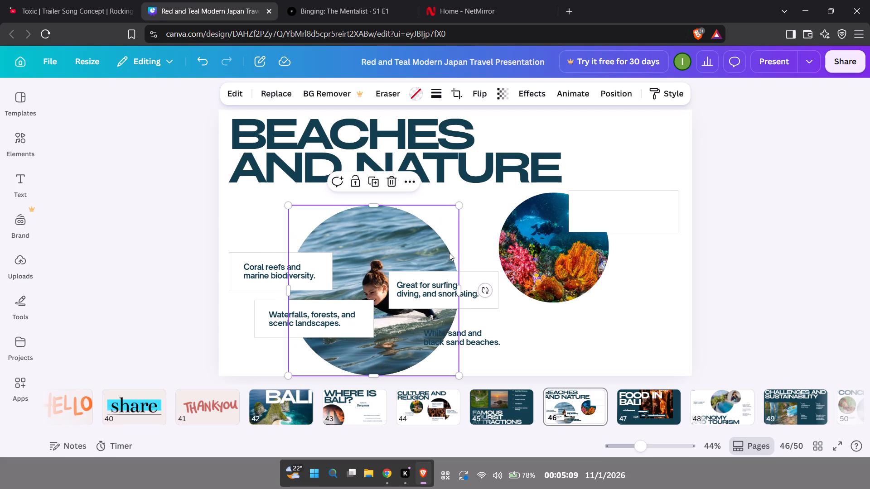
left_click_drag(457, 247, 478, 241)
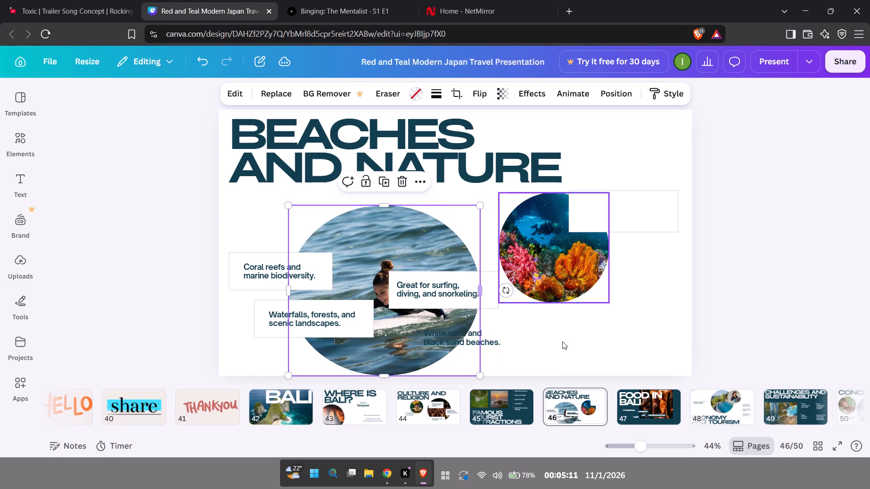
Switch to Chrome, examine the BTC/USDT heatmap on Tradfye and the BTCUSDT.P chart on TradingView, and return to the presentation.
left_click(392, 472)
left_click_drag(689, 308, 693, 325)
left_click(226, 0)
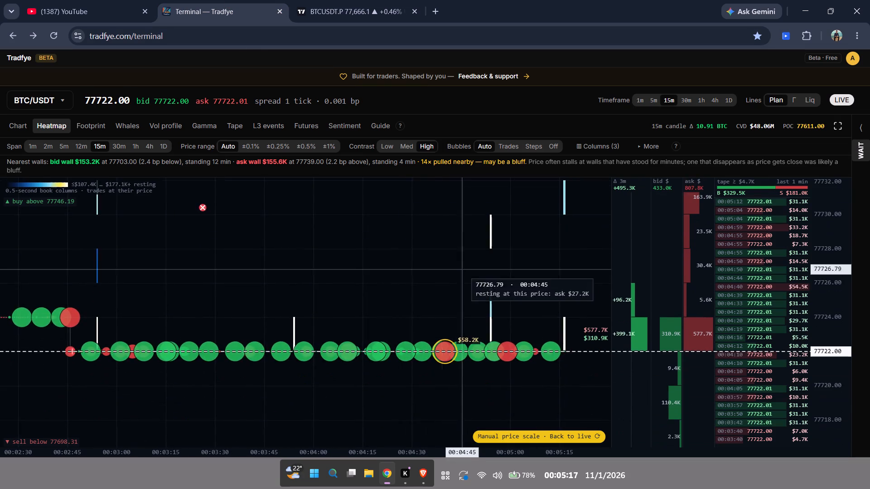
scroll(465, 282, "down", 14)
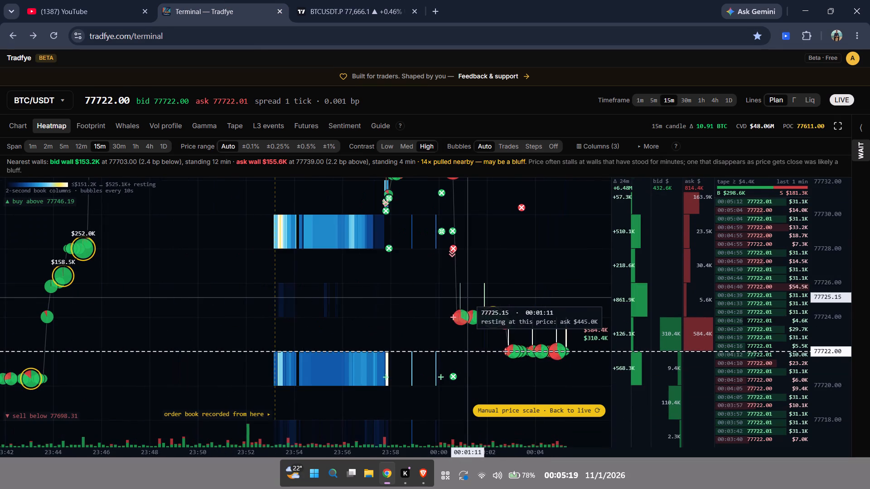
scroll(848, 268, "down", 9)
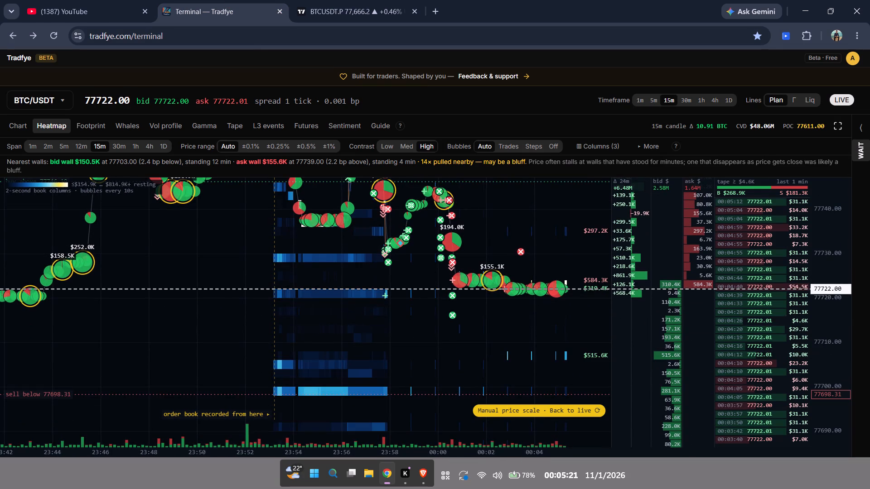
scroll(458, 291, "down", 2)
left_click_drag(439, 271, 426, 360)
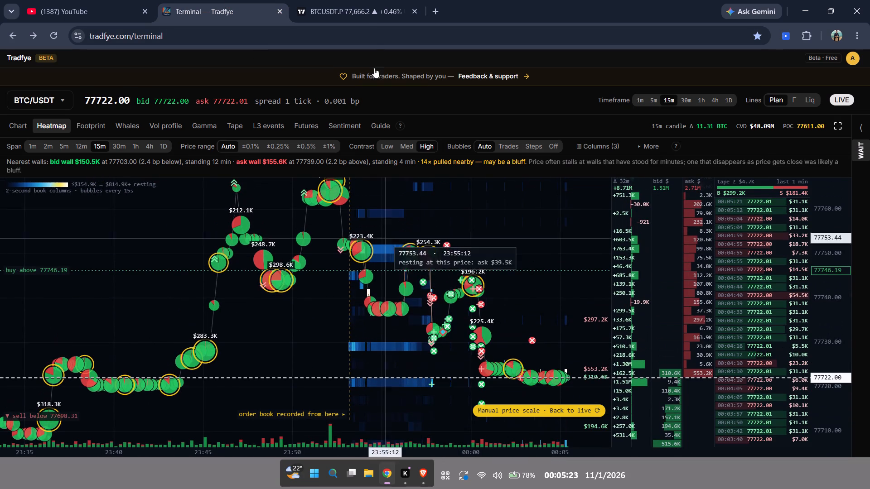
left_click(362, 9)
left_click_drag(676, 301, 667, 331)
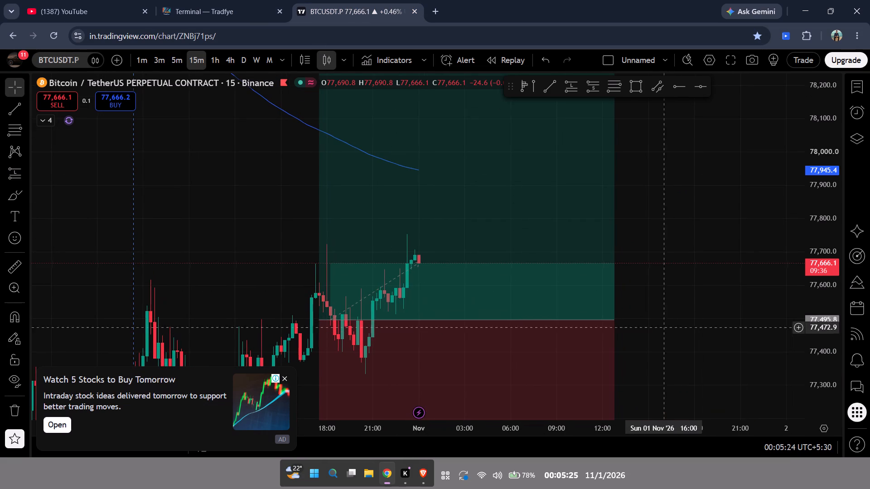
left_click(805, 0)
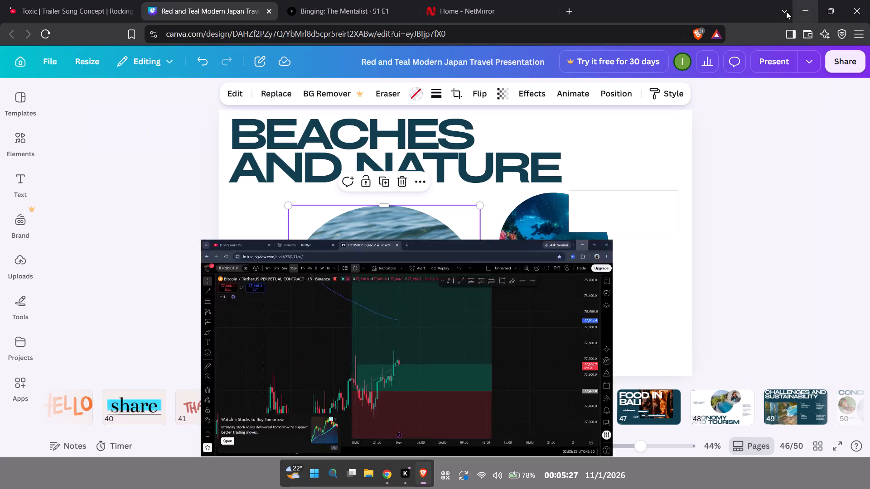
Reposition the coral reef photo near the slide's right edge, behind the empty outlined box and beside the end of the heading.
left_click_drag(525, 250, 542, 262)
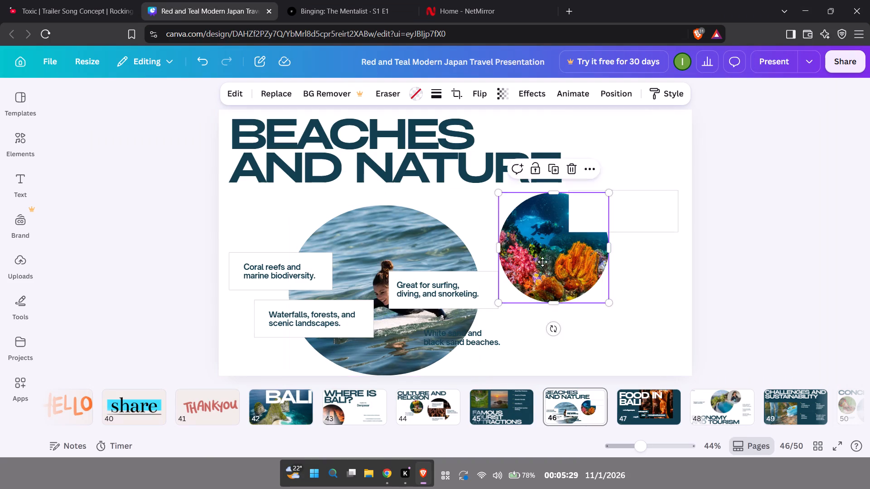
left_click_drag(542, 262, 561, 244)
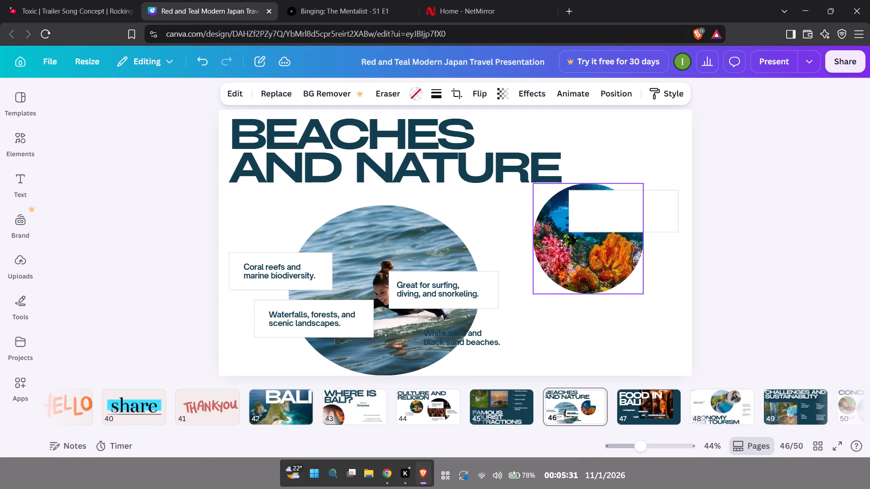
left_click_drag(561, 244, 573, 248)
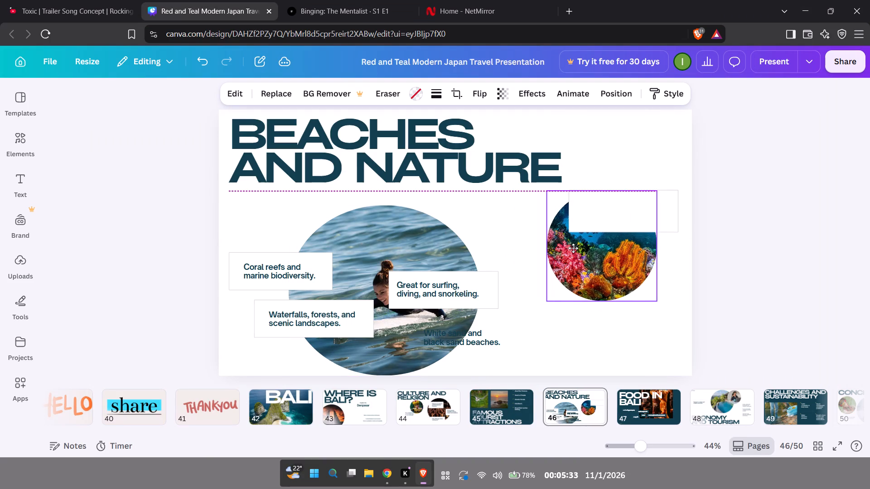
left_click_drag(573, 248, 566, 248)
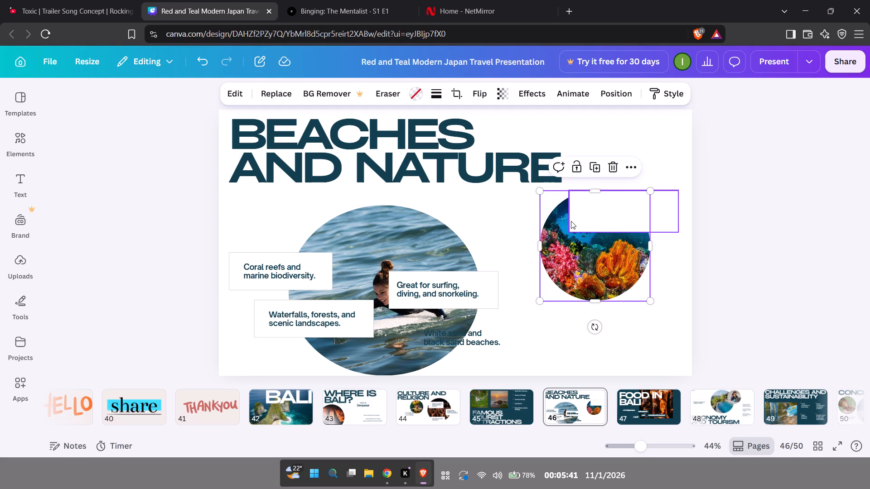
left_click_drag(602, 258, 633, 249)
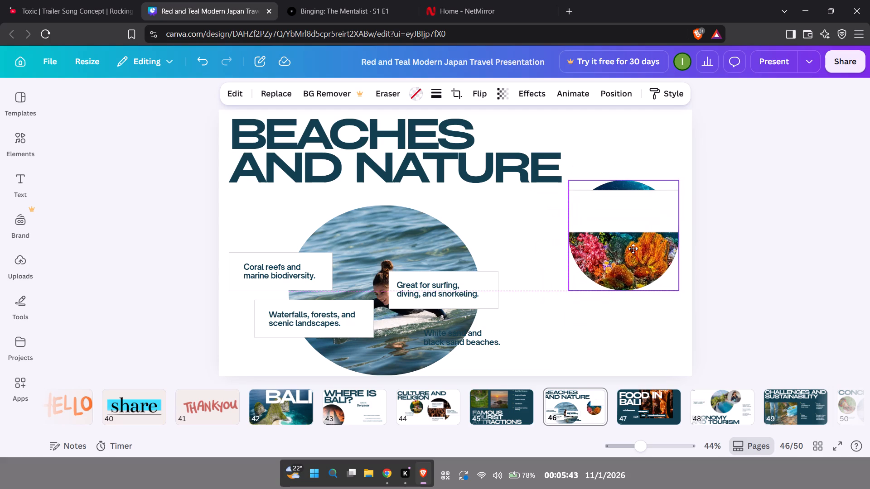
left_click_drag(633, 249, 628, 249)
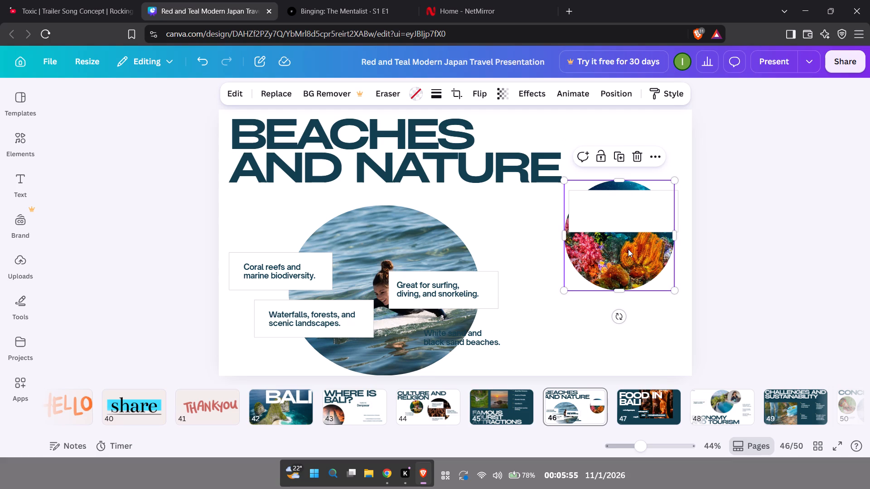
Move the coral reef photo down beside the surfer photo, just past the "Great for surfing, diving, and snorkeling." box and clear of most of the empty box.
left_click_drag(616, 250, 648, 253)
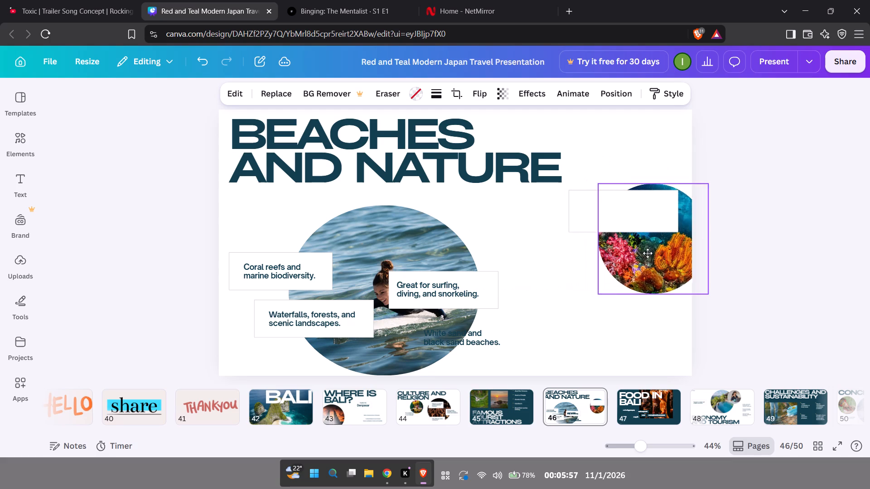
left_click_drag(648, 253, 638, 251)
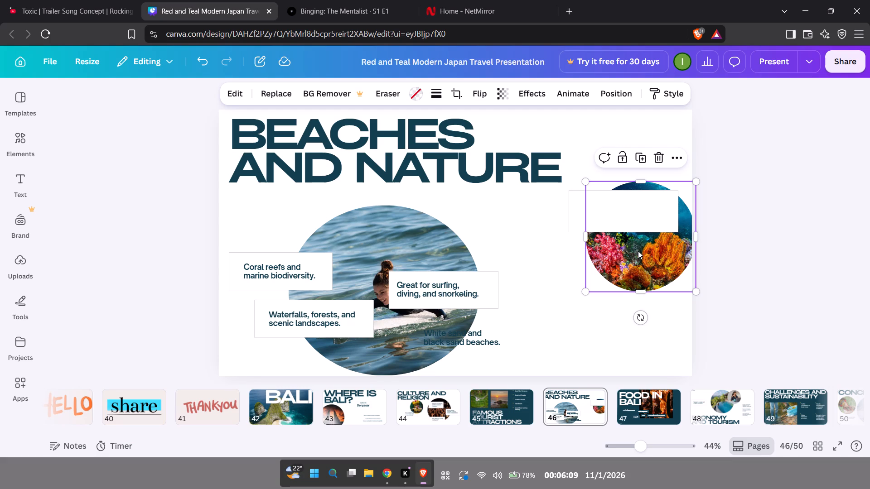
left_click_drag(638, 251, 620, 259)
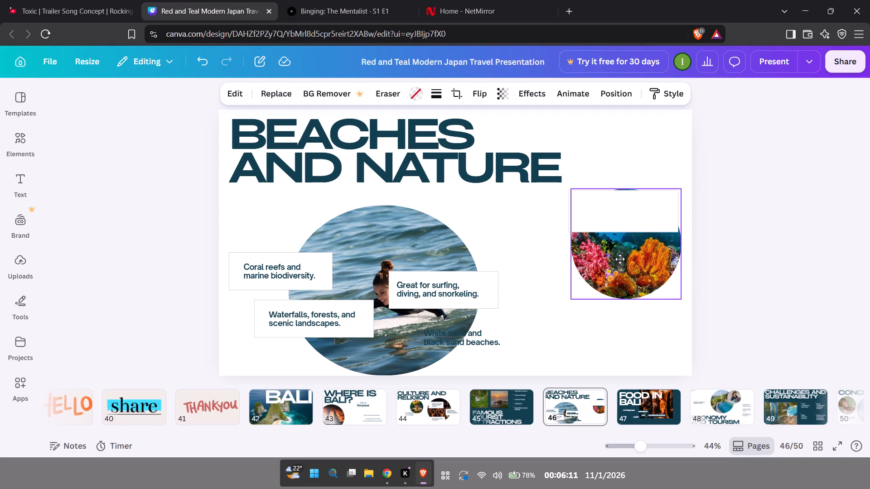
left_click_drag(620, 259, 601, 257)
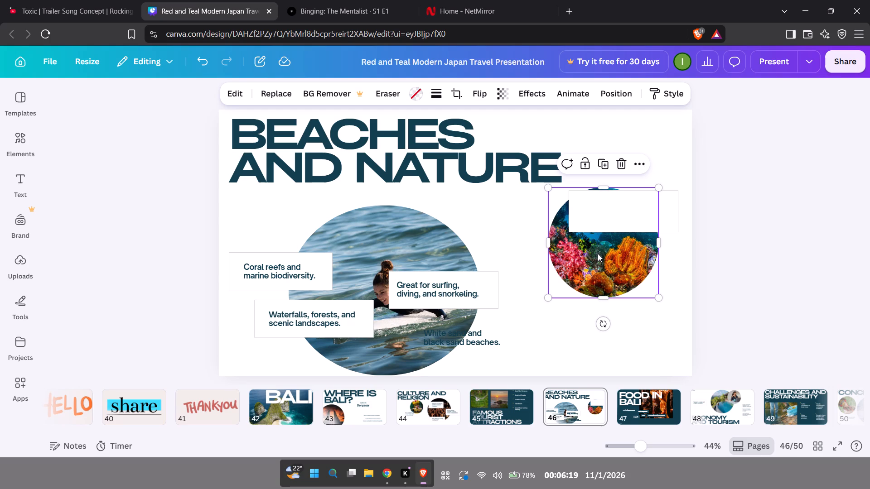
left_click_drag(598, 254, 589, 254)
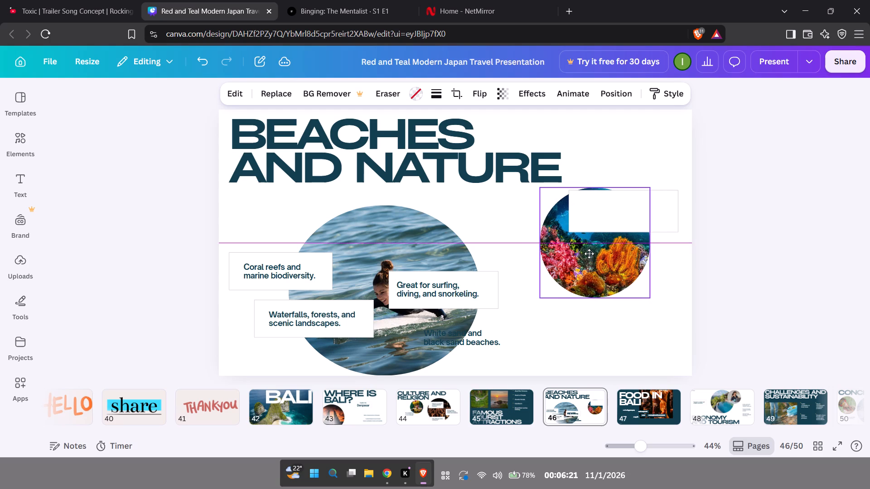
left_click_drag(589, 254, 593, 253)
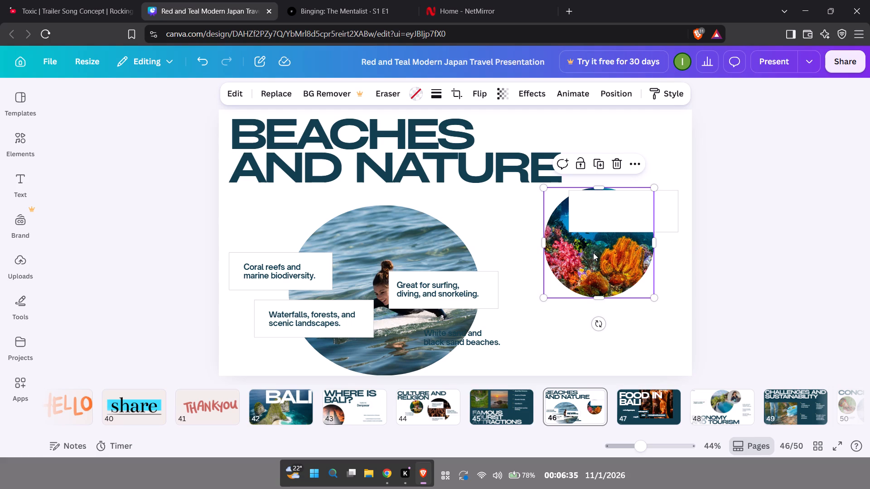
left_click(593, 253)
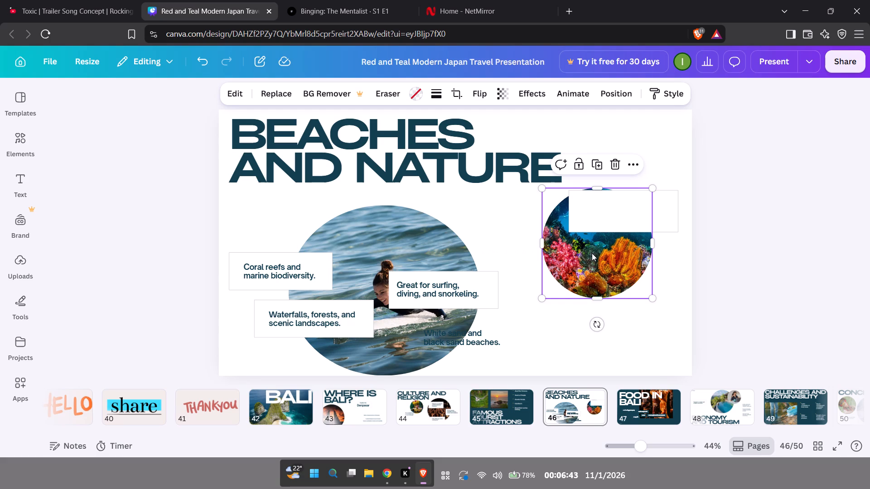
left_click(592, 253)
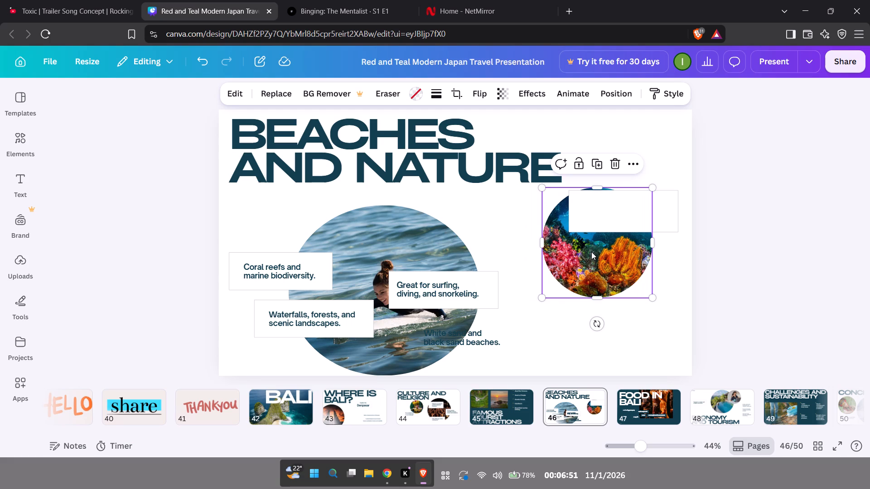
left_click_drag(609, 217, 570, 244)
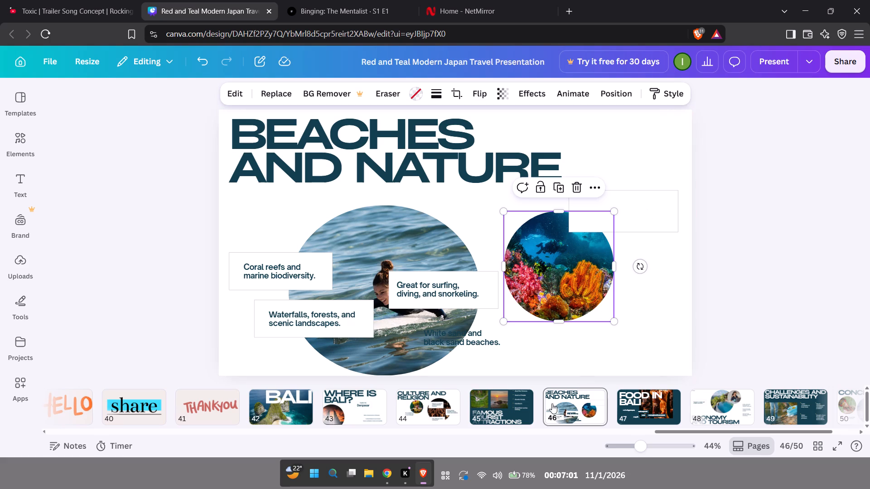
On page 49, move the river cleanup photo up just beneath the heading, fully on the slide and clear of the numbered captions.
left_click(528, 406)
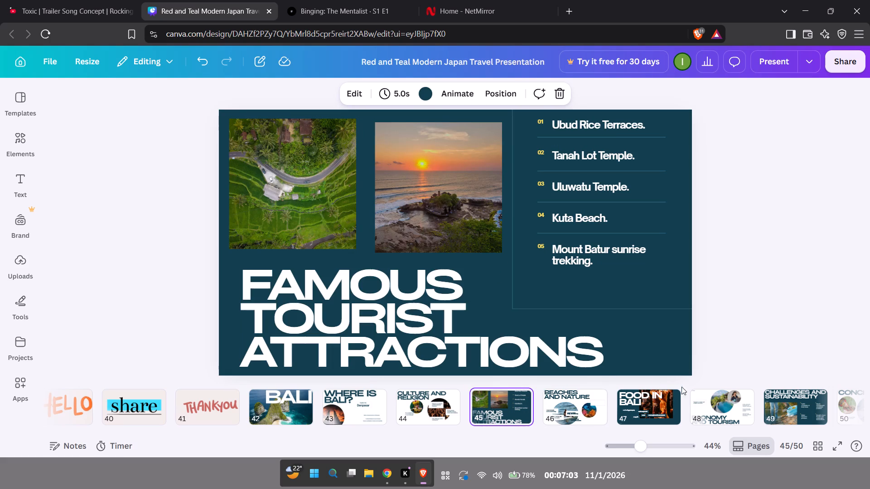
left_click(789, 407)
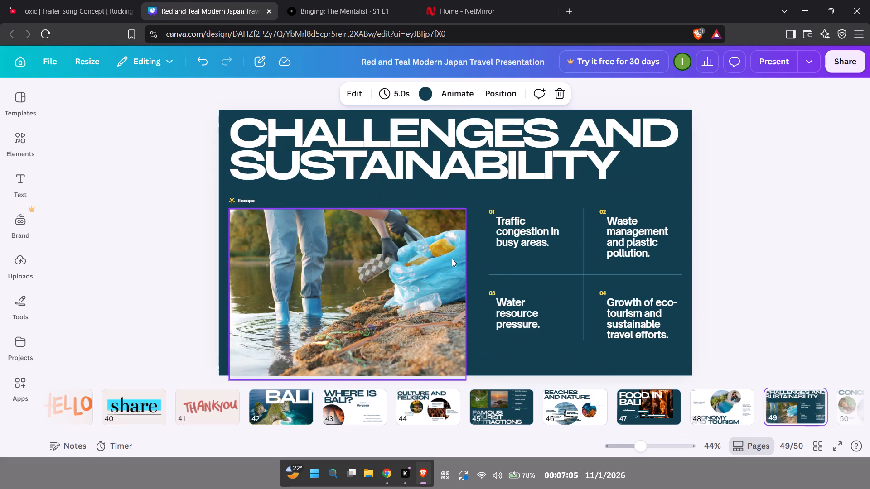
left_click_drag(417, 267, 459, 257)
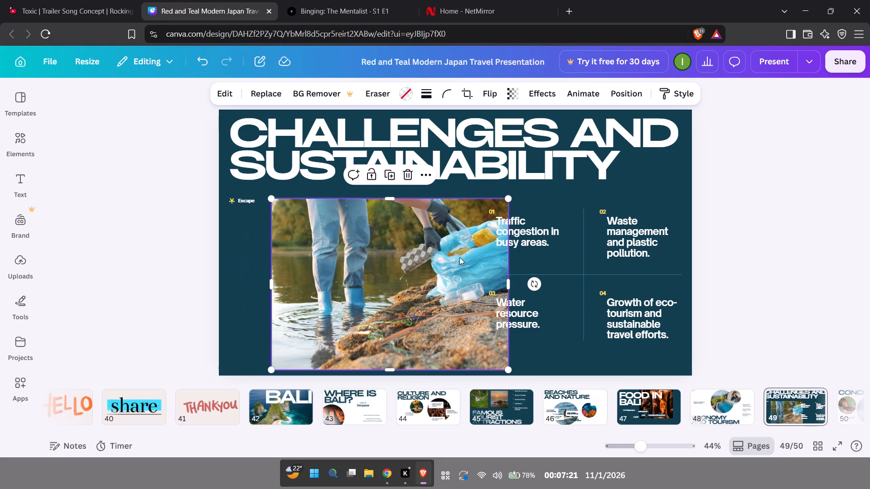
left_click_drag(459, 257, 462, 265)
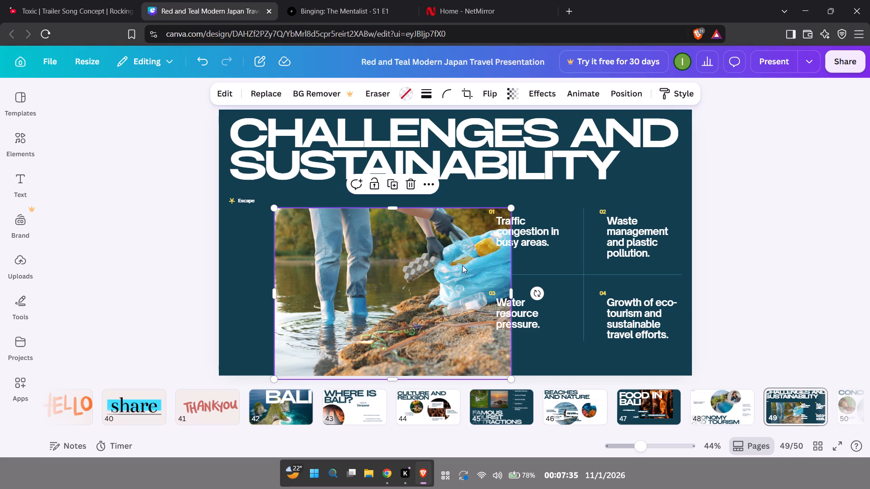
left_click_drag(462, 265, 471, 284)
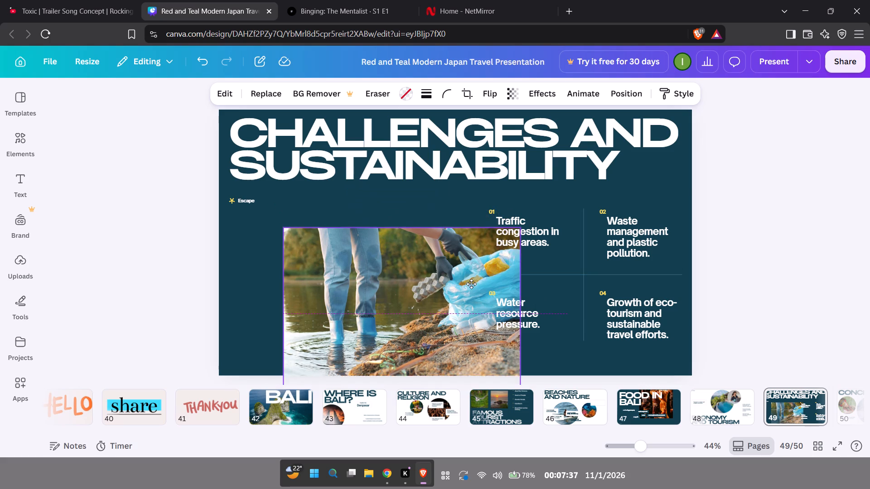
left_click_drag(471, 284, 480, 255)
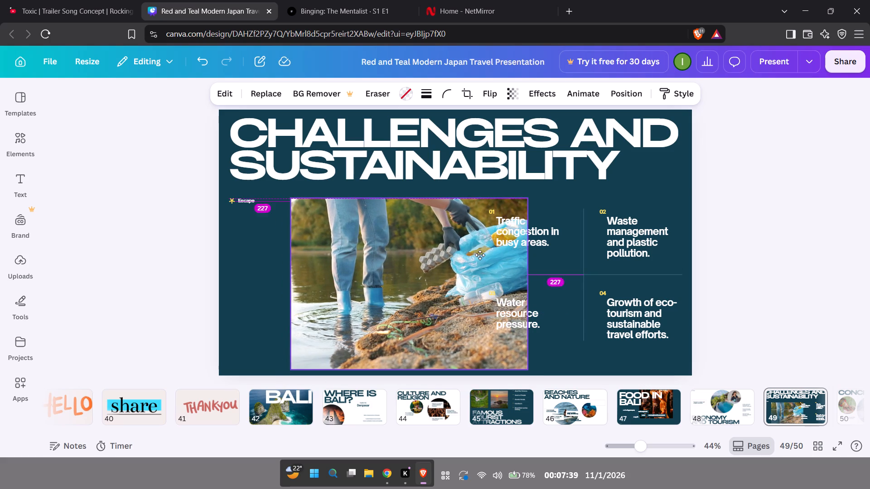
left_click_drag(480, 255, 469, 254)
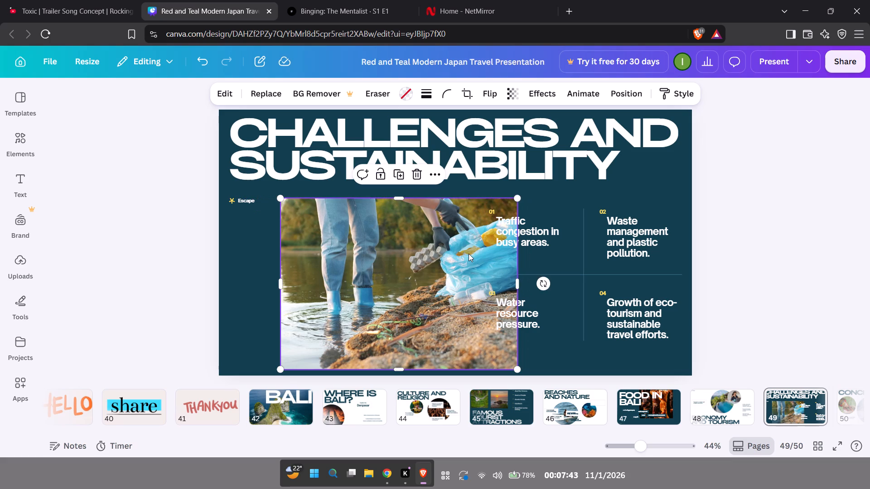
left_click(469, 254)
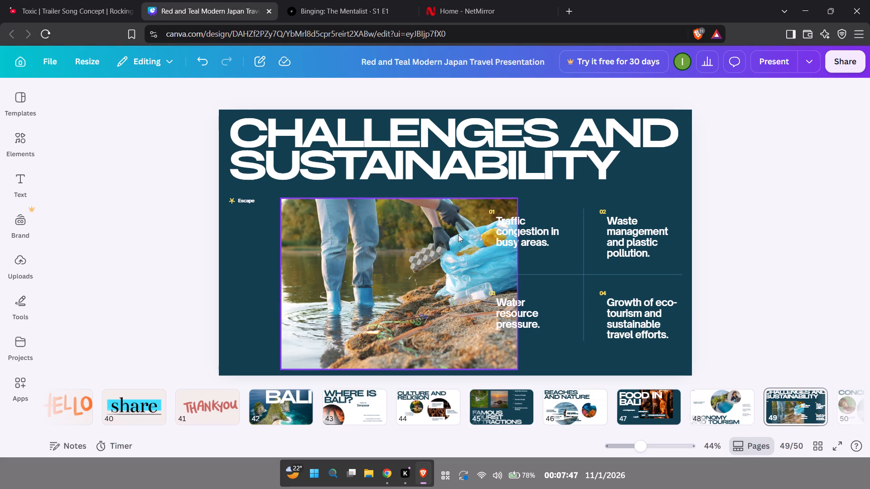
left_click_drag(457, 235, 431, 225)
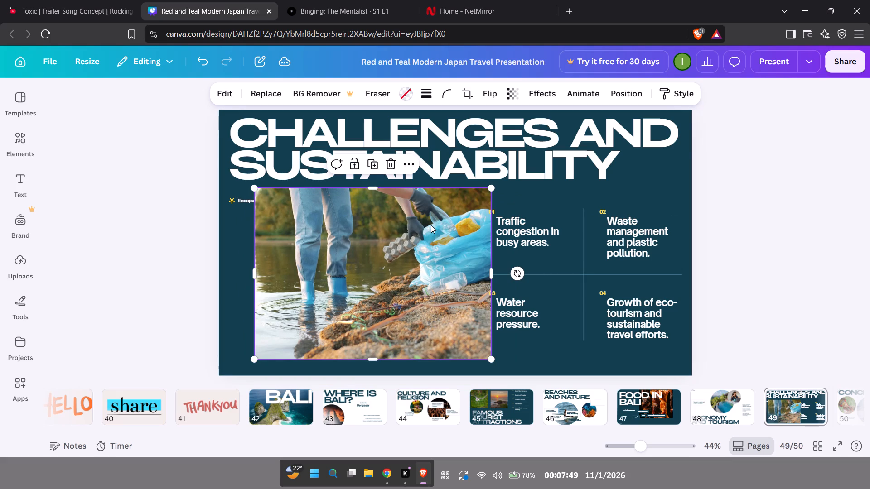
left_click_drag(431, 225, 411, 226)
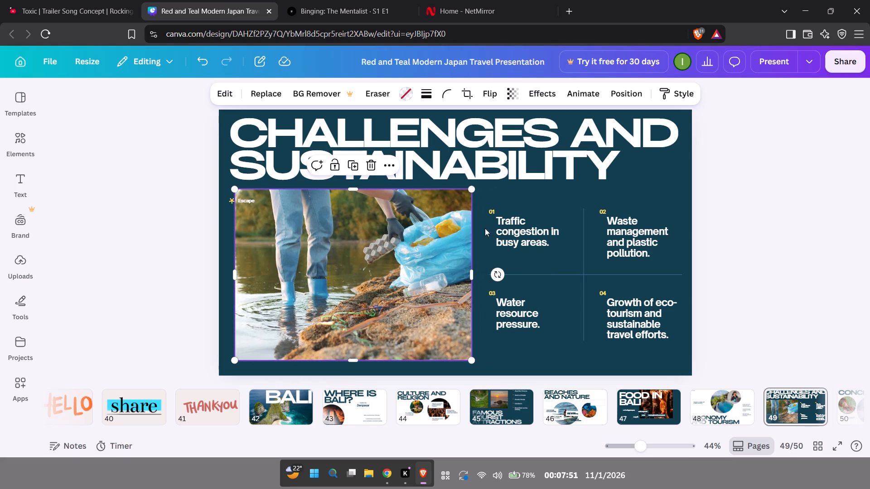
Shift the vertical divider line toward the second caption column and the horizontal divider slightly up and toward the slide's right edge.
left_click_drag(562, 271, 575, 240)
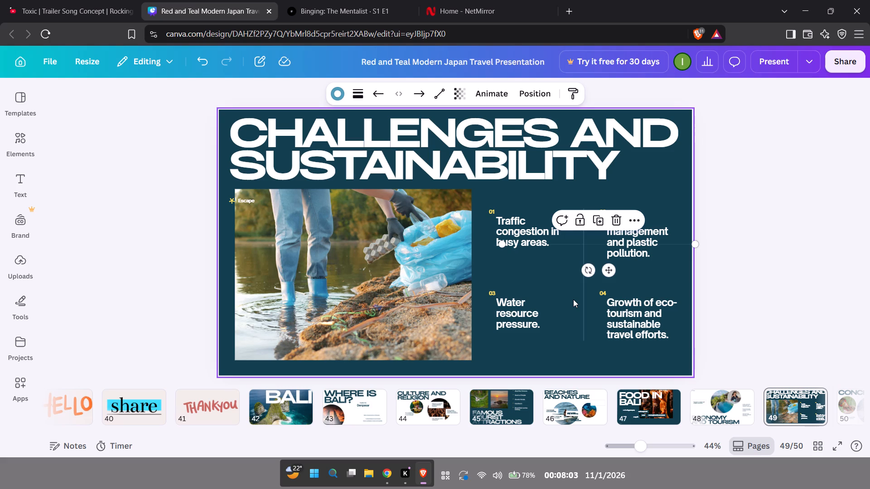
left_click_drag(582, 300, 595, 307)
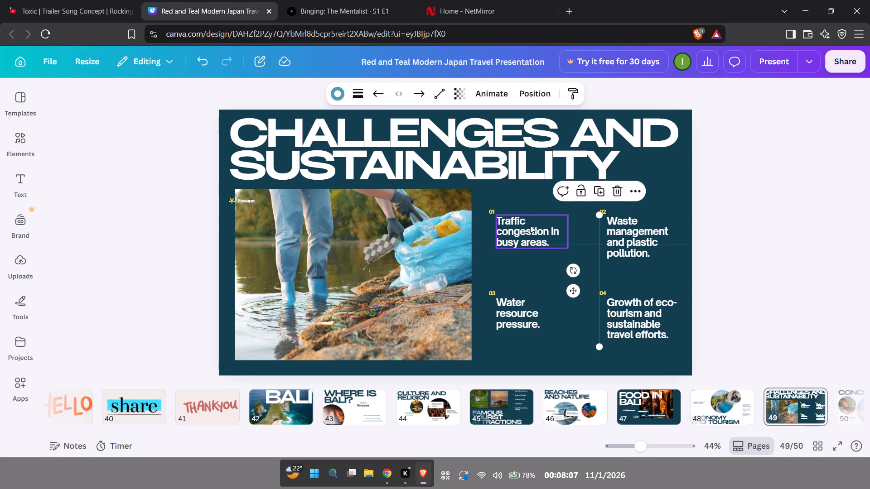
left_click(525, 195)
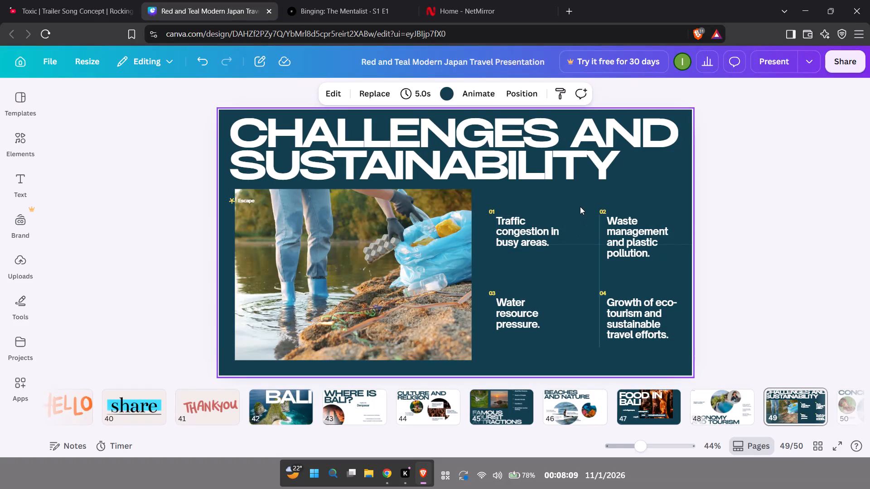
left_click_drag(575, 239, 578, 260)
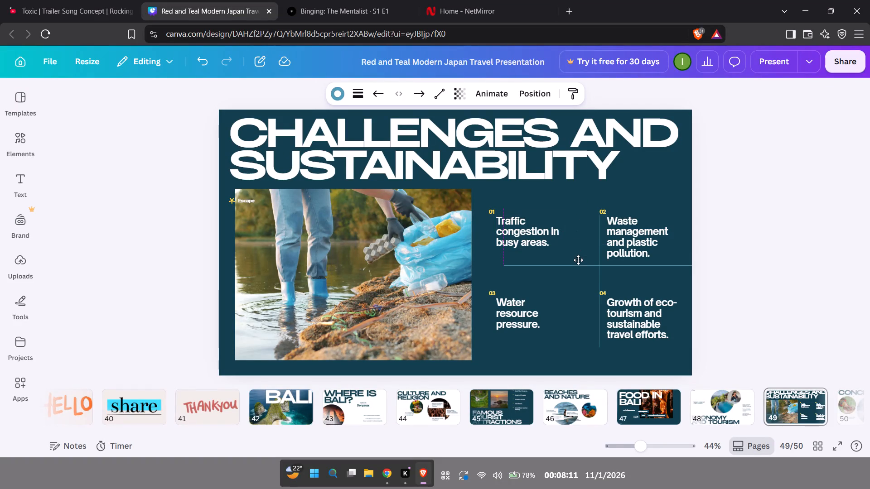
left_click_drag(578, 260, 579, 260)
Move the "Traffic congestion in busy areas." caption beside the vertical divider and the "Growth of eco-tourism" caption up beneath the horizontal divider.
left_click_drag(510, 222, 547, 225)
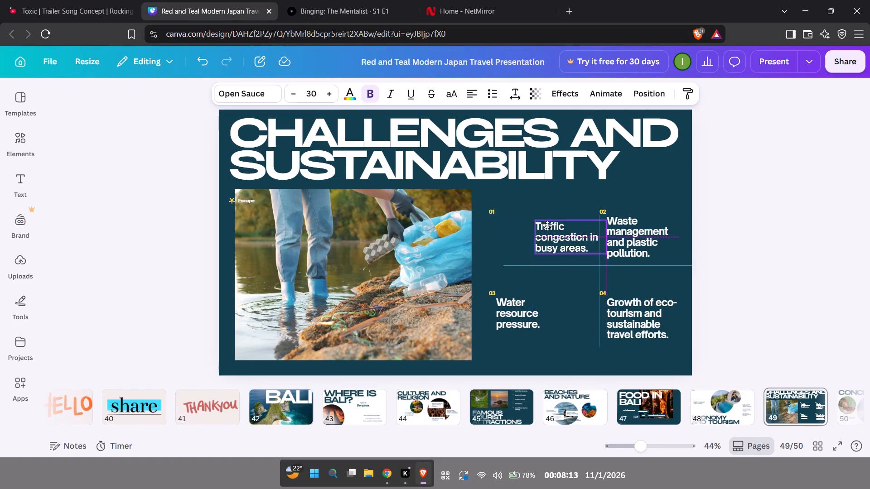
left_click_drag(547, 225, 541, 221)
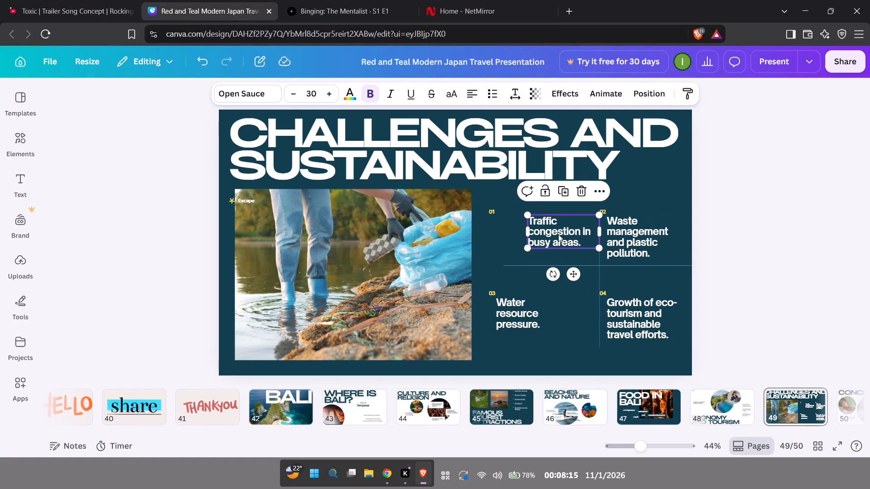
left_click_drag(624, 316, 628, 293)
left_click(602, 294)
left_click(577, 298)
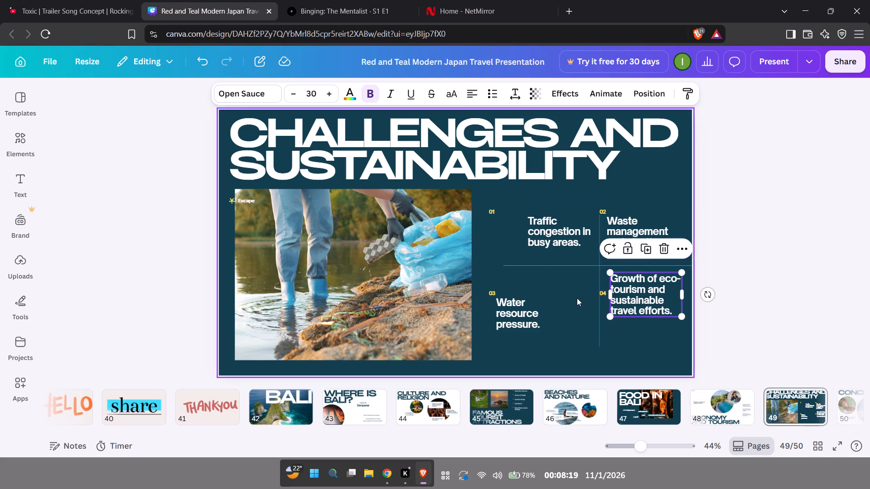
Delete the yellow number labels 04, 03, 02 and 01 from the caption grid.
left_click(600, 292)
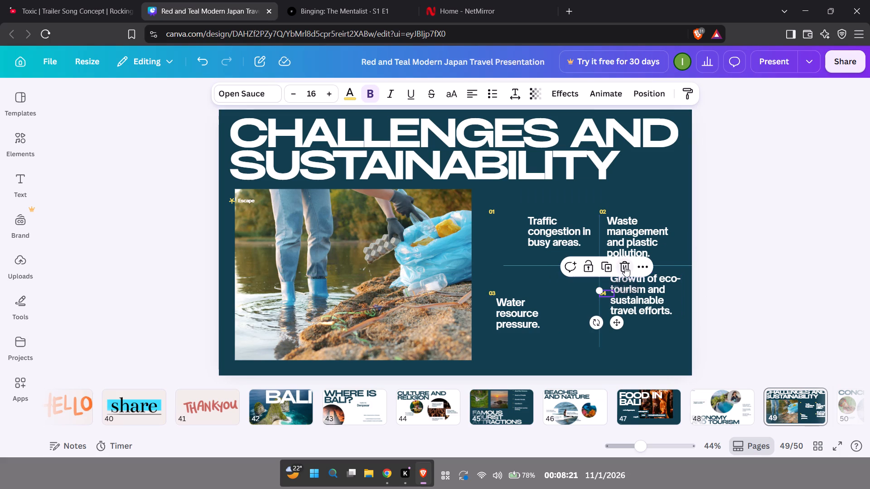
left_click(625, 267)
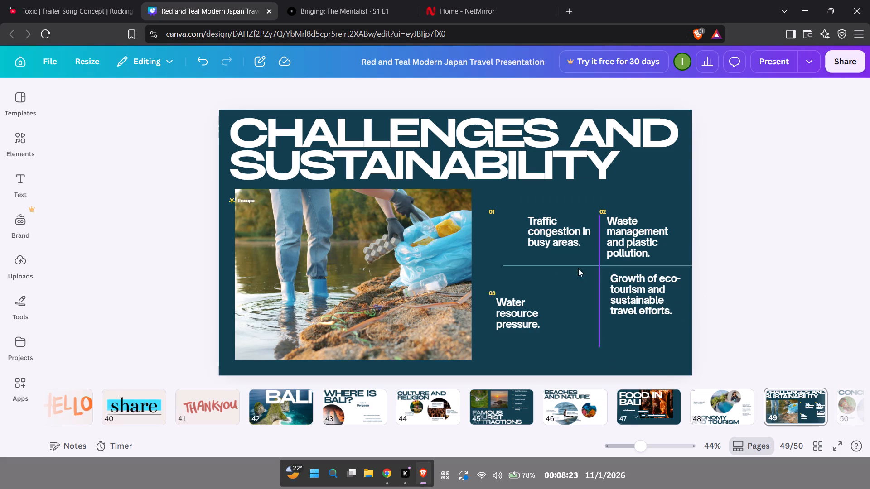
left_click(493, 291)
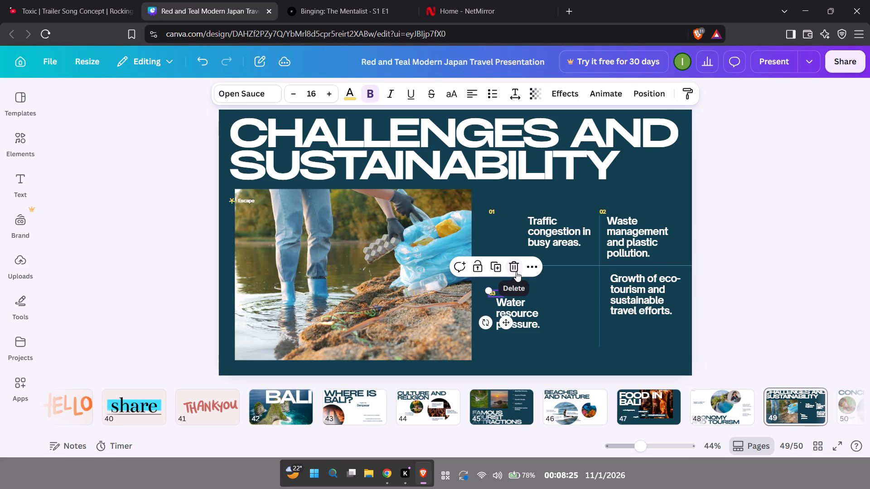
left_click(516, 270)
left_click(604, 212)
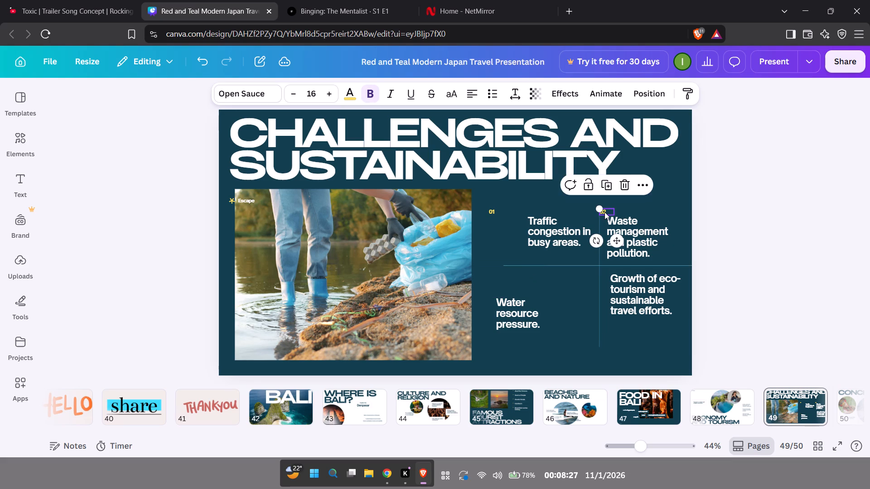
left_click(619, 189)
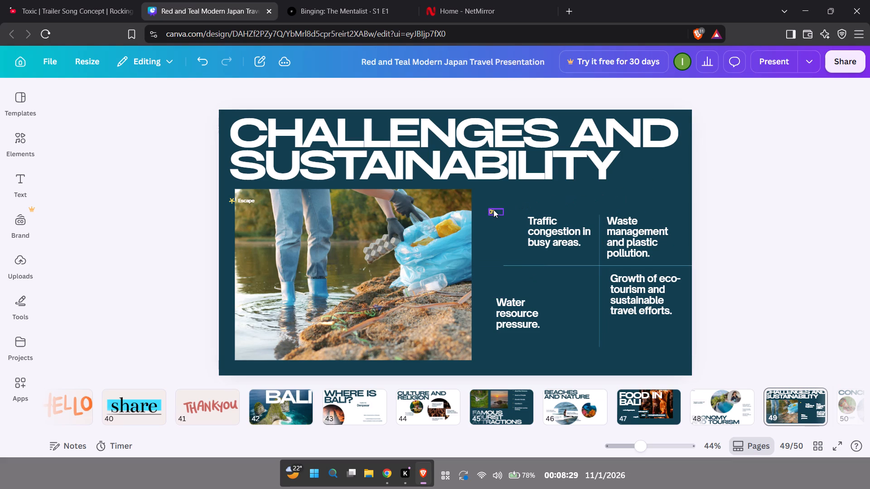
left_click(493, 210)
left_click(514, 186)
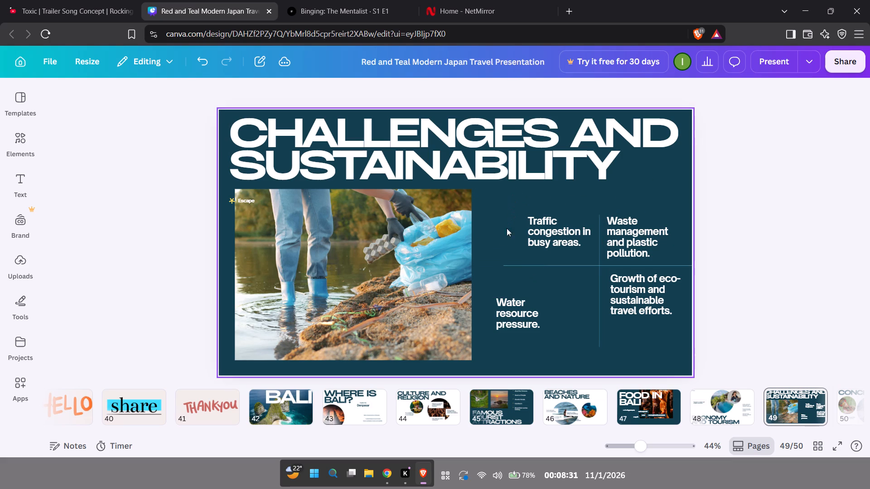
Move the "Water resource pressure." caption up beneath the horizontal divider, aligned with the "Traffic congestion in busy areas." caption.
left_click_drag(502, 307, 528, 283)
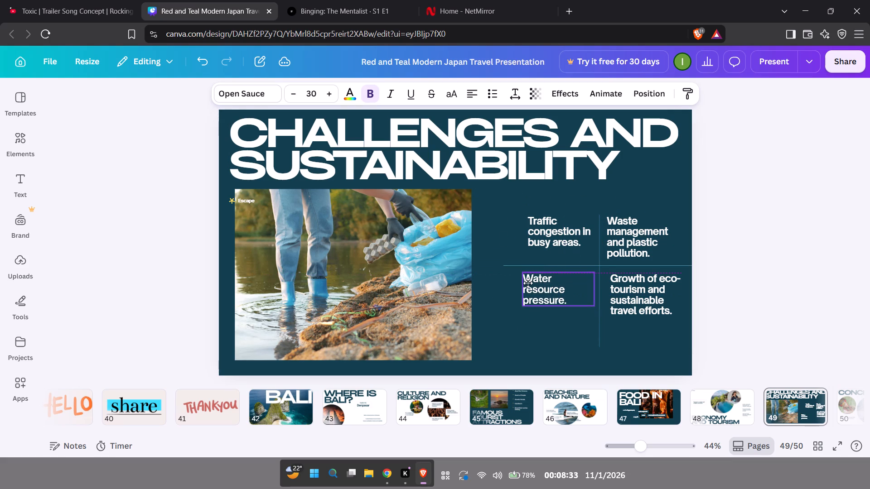
left_click_drag(528, 283, 531, 283)
left_click(652, 192)
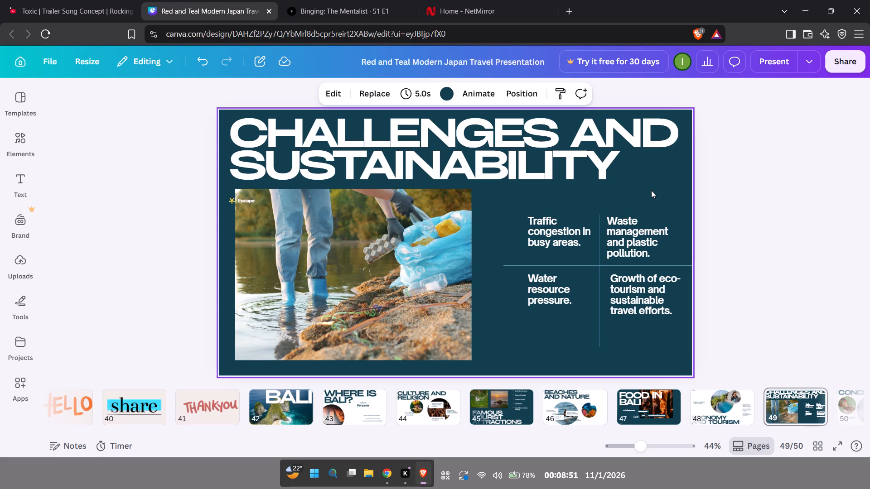
Move the cleanup photo down to uncover the small "Escape" label, and delete the label and its yellow star icon.
left_click_drag(468, 237, 468, 238)
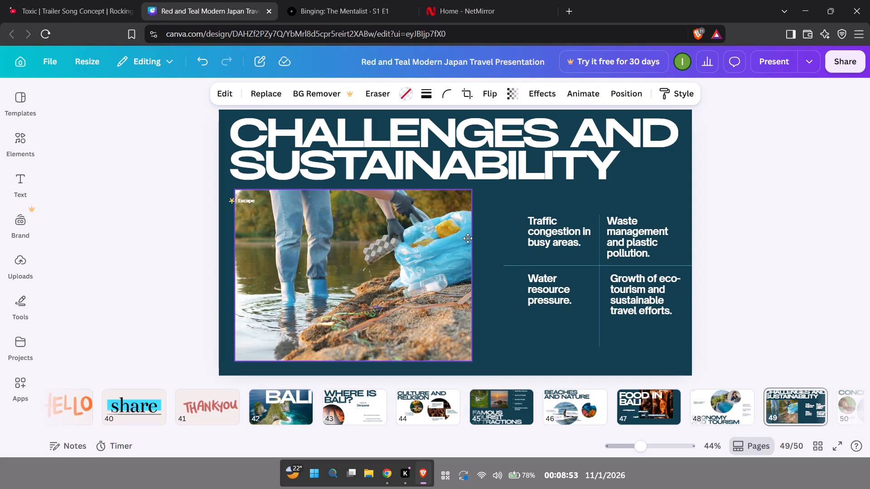
left_click_drag(468, 238, 483, 265)
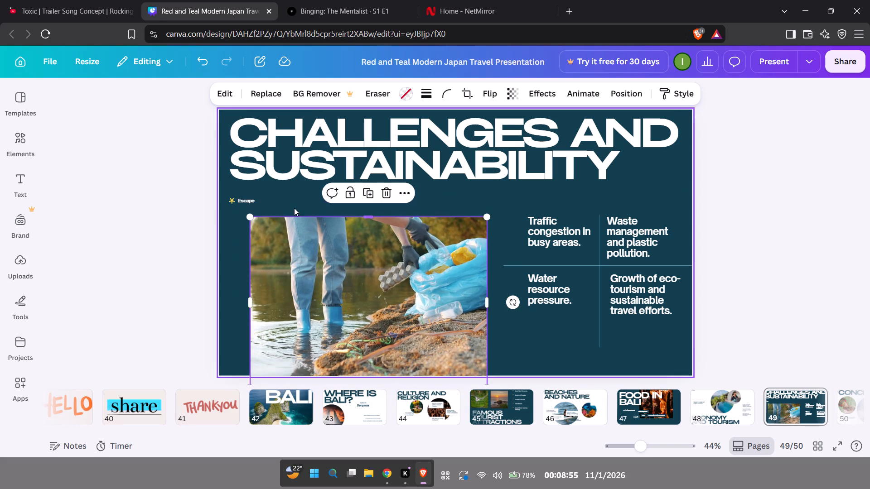
left_click(248, 198)
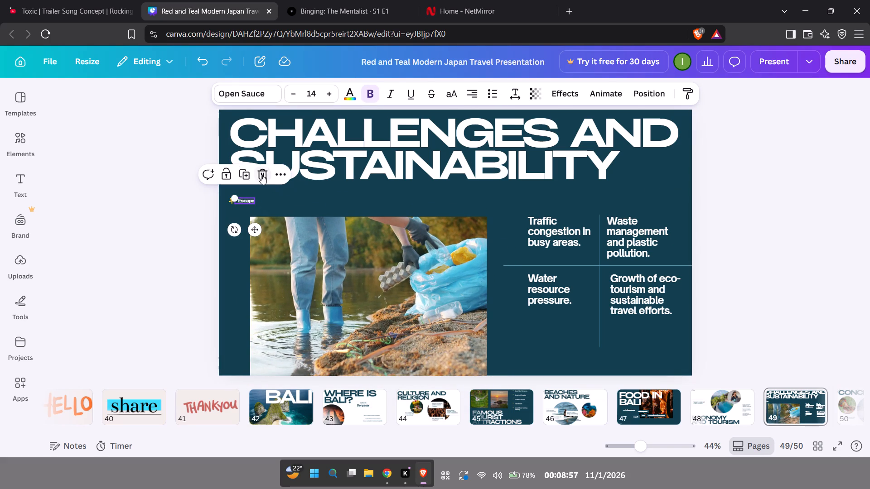
left_click(261, 173)
left_click(232, 199)
left_click(247, 172)
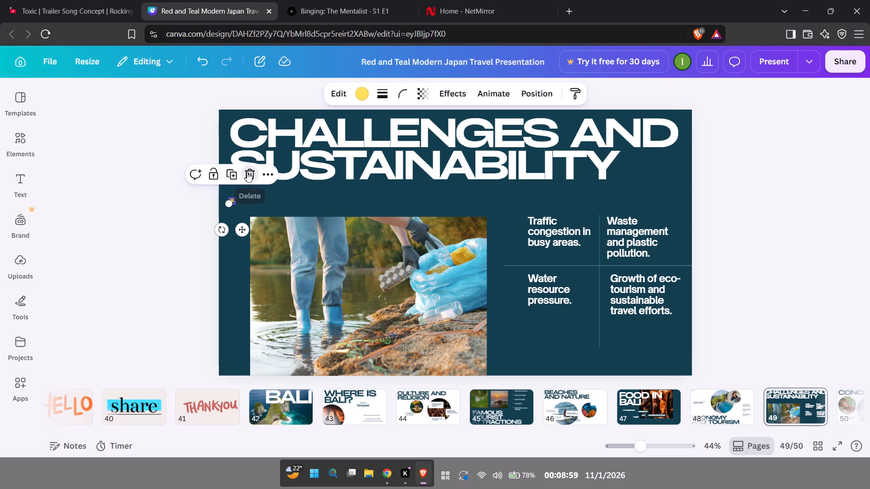
Move the cleanup photo back up just beneath the "CHALLENGES AND SUSTAINABILITY" heading, near the slide's left edge.
left_click_drag(312, 268, 299, 247)
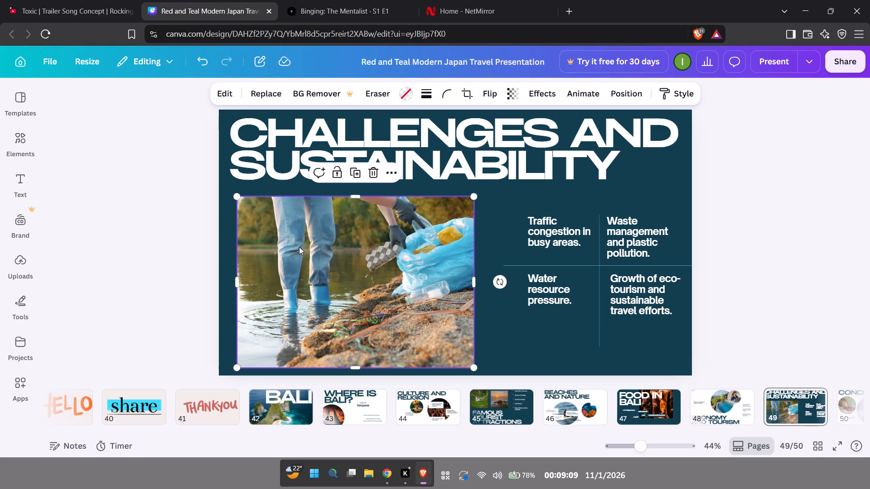
left_click(299, 247)
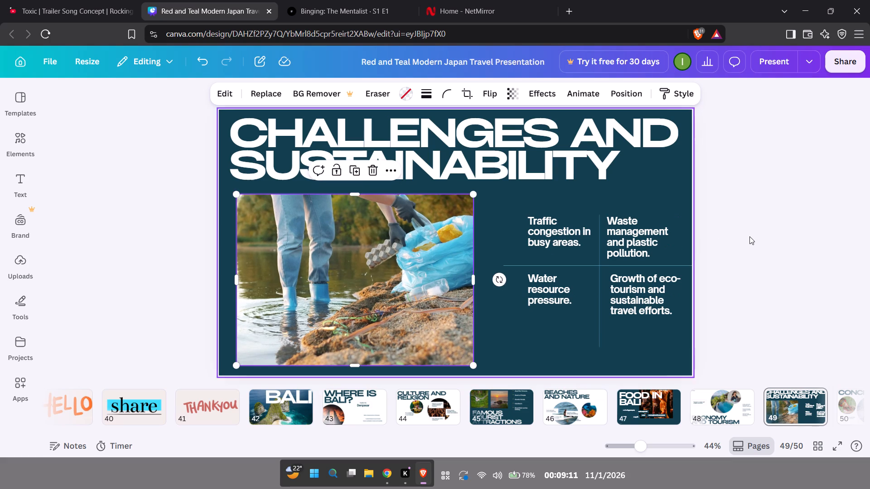
left_click(749, 236)
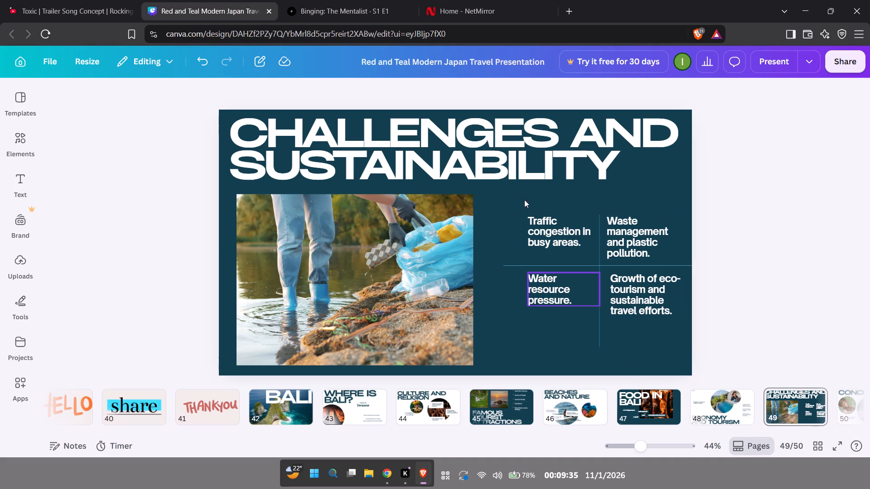
Shift the "Water resource pressure." caption slightly down and toward the photo, away from the vertical divider.
left_click_drag(570, 285, 555, 290)
left_click(555, 290)
left_click(555, 290)
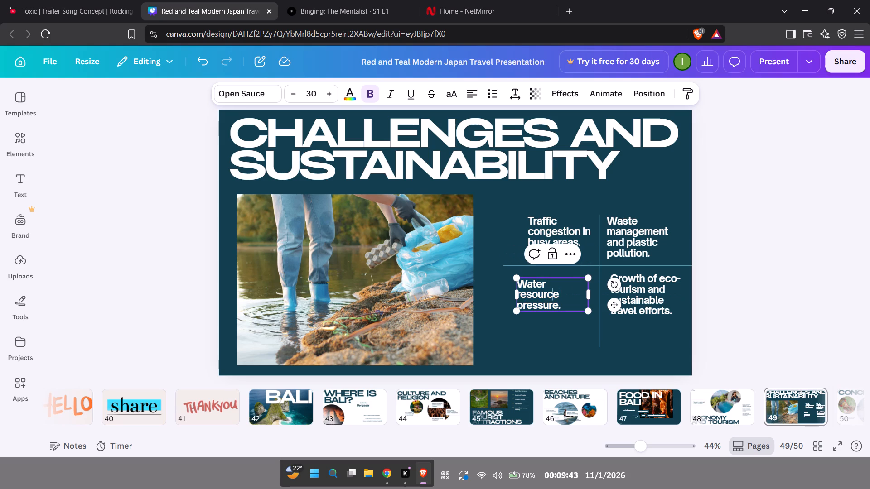
left_click_drag(555, 290, 569, 280)
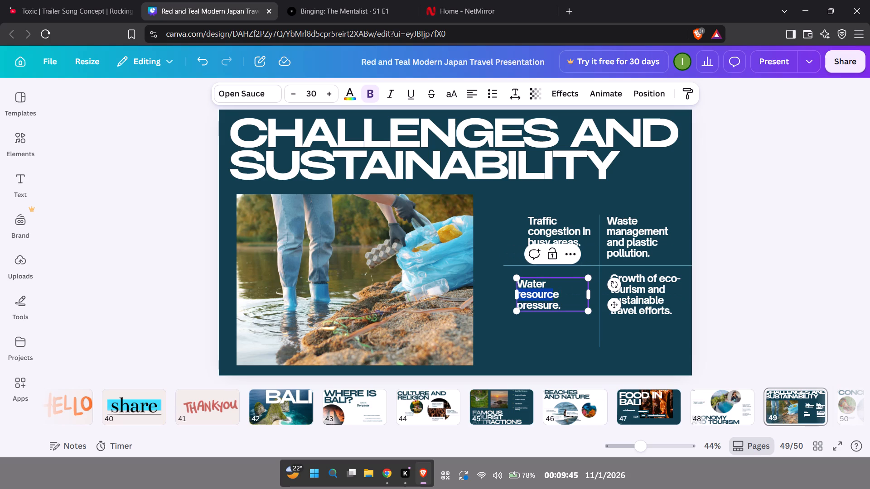
left_click_drag(569, 280, 570, 278)
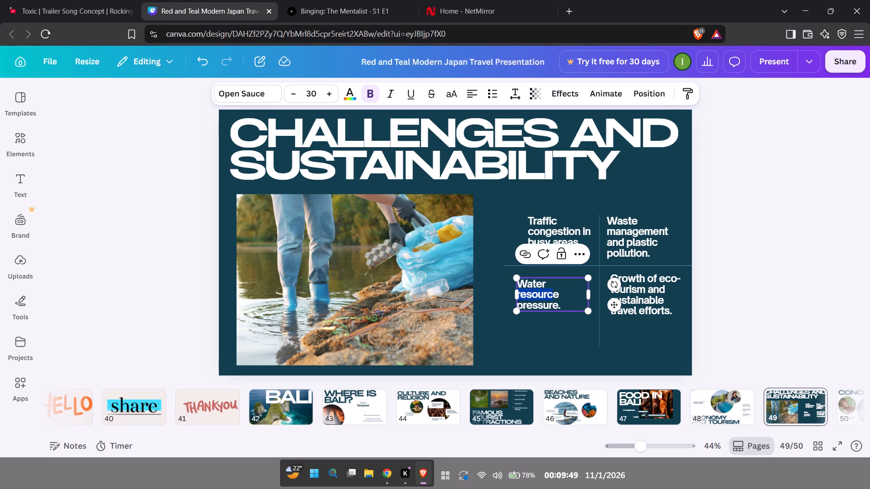
left_click(567, 279)
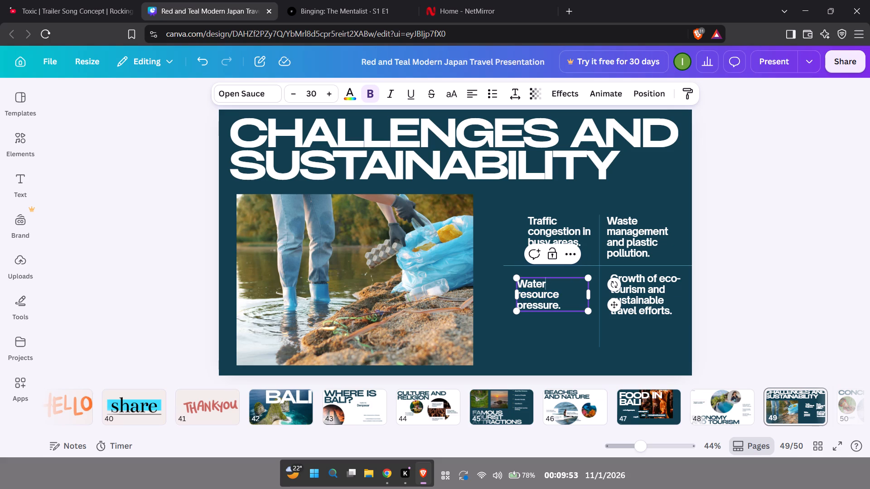
left_click(542, 348)
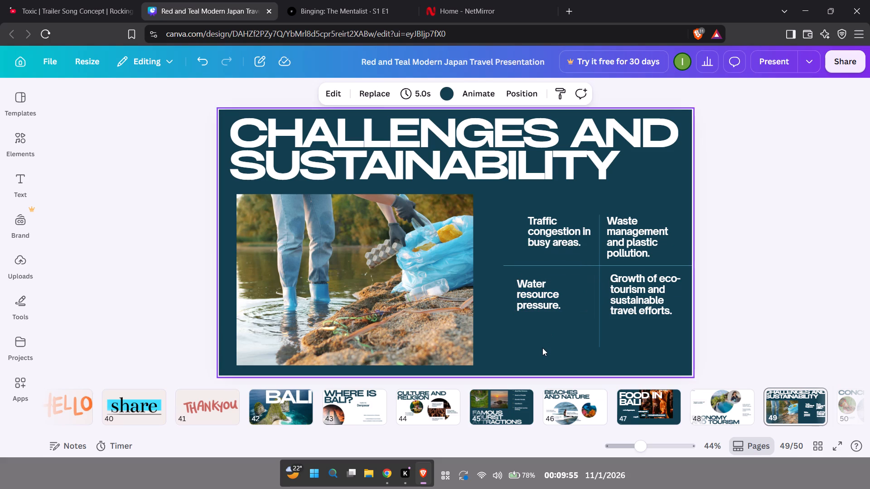
Move the "CHALLENGES AND SUSTAINABILITY" heading down to the middle of the slide, across the photo and captions.
left_click_drag(459, 147, 475, 198)
left_click(475, 198)
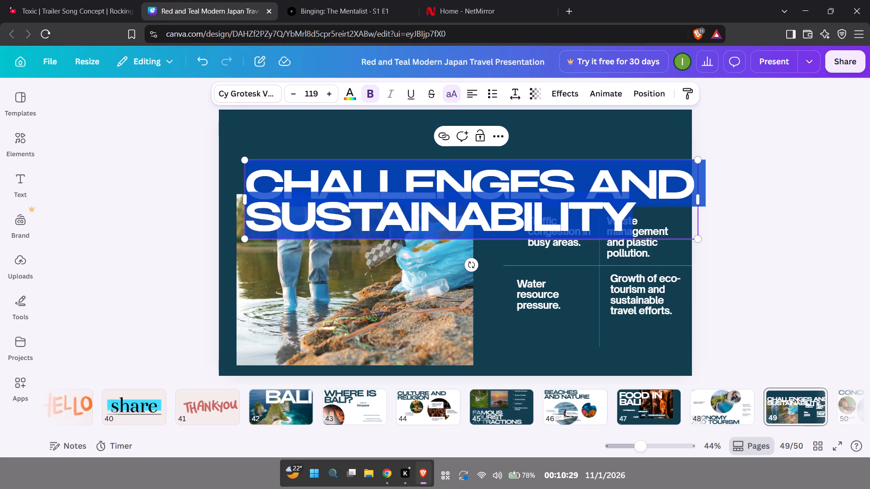
left_click_drag(475, 198, 477, 215)
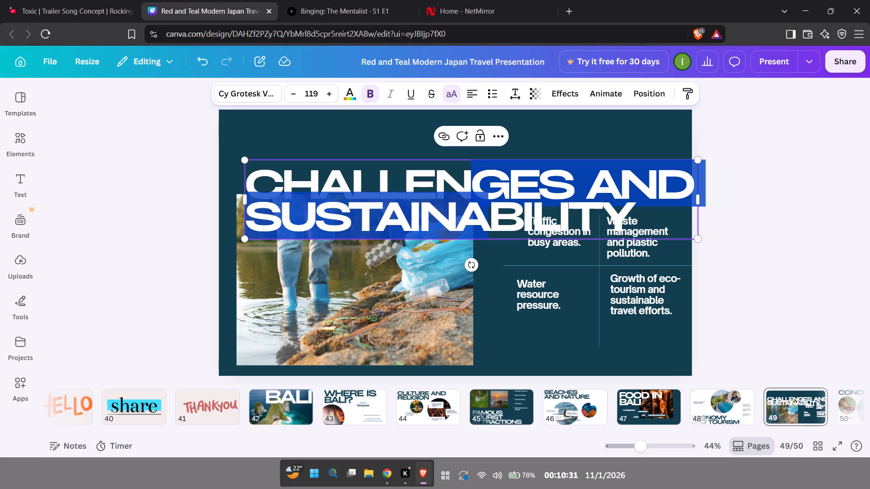
left_click(496, 291)
left_click_drag(506, 184, 497, 144)
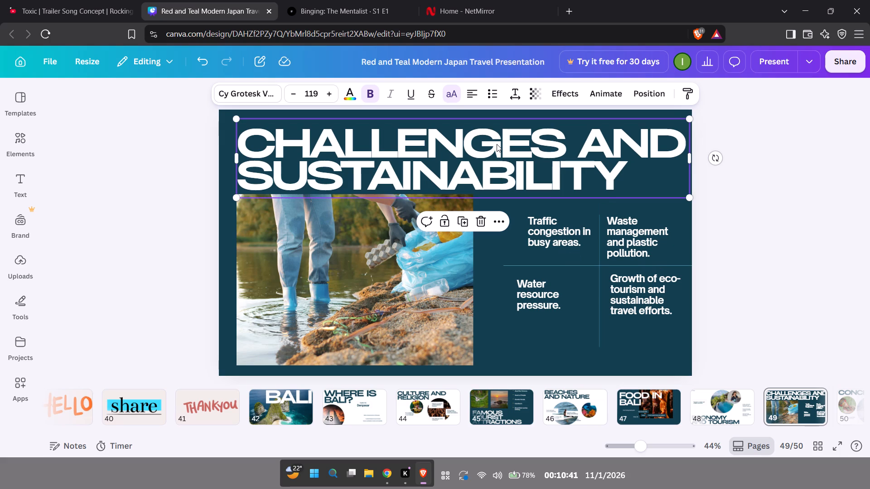
left_click_drag(497, 144, 496, 187)
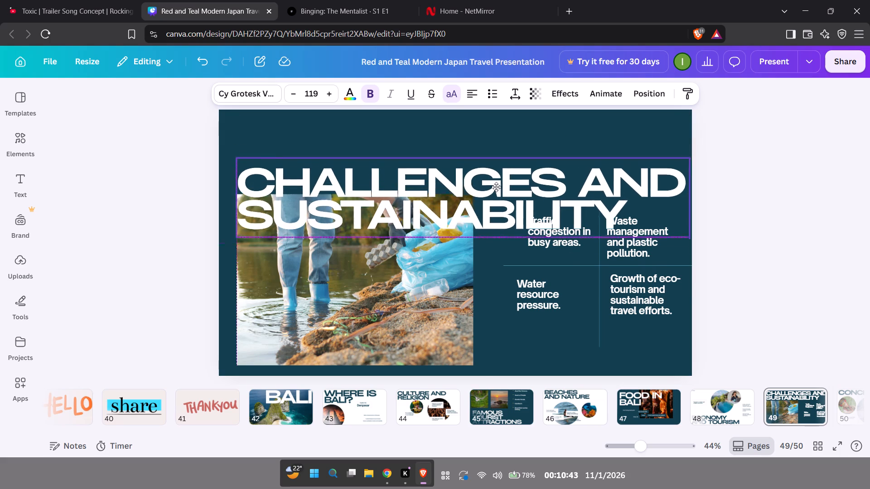
left_click_drag(496, 187, 511, 242)
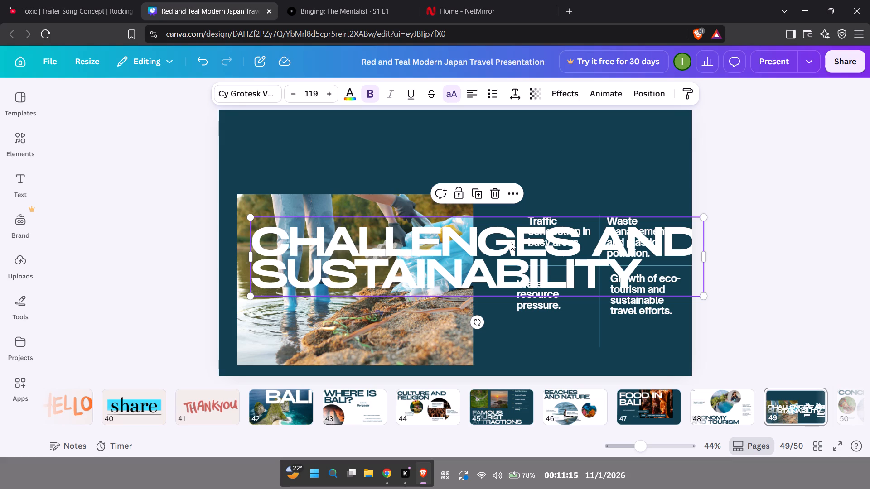
Move the cleanup photo up toward the slide's left edge and tilt it slightly counterclockwise.
left_click_drag(462, 214, 452, 184)
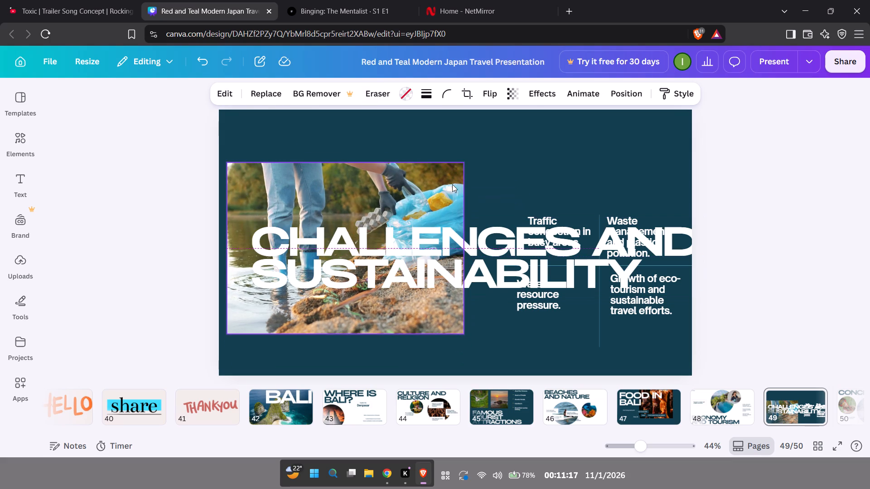
left_click_drag(492, 245, 498, 218)
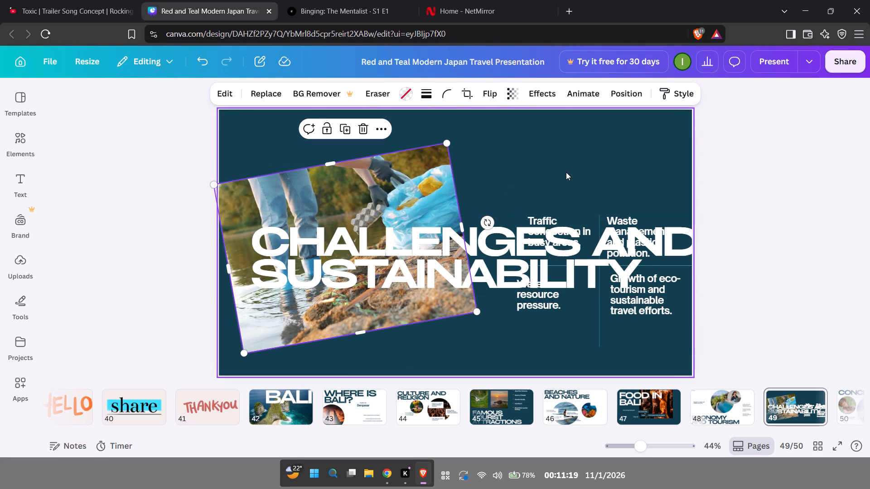
left_click(566, 172)
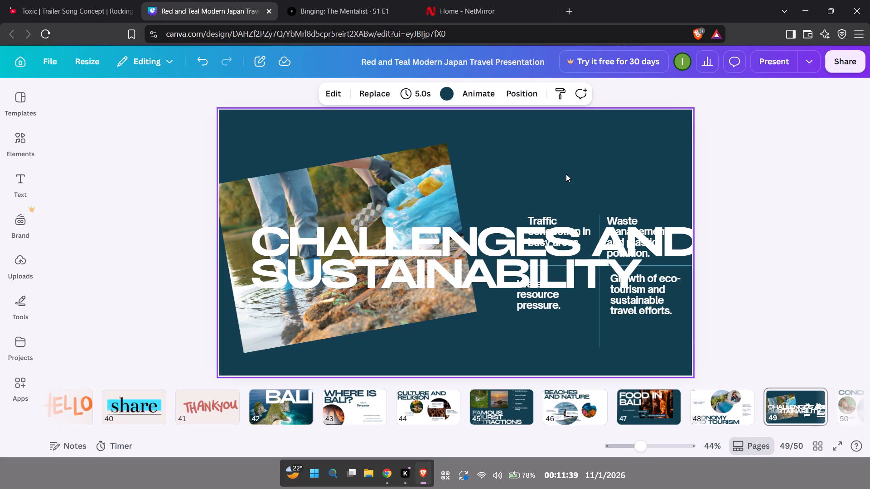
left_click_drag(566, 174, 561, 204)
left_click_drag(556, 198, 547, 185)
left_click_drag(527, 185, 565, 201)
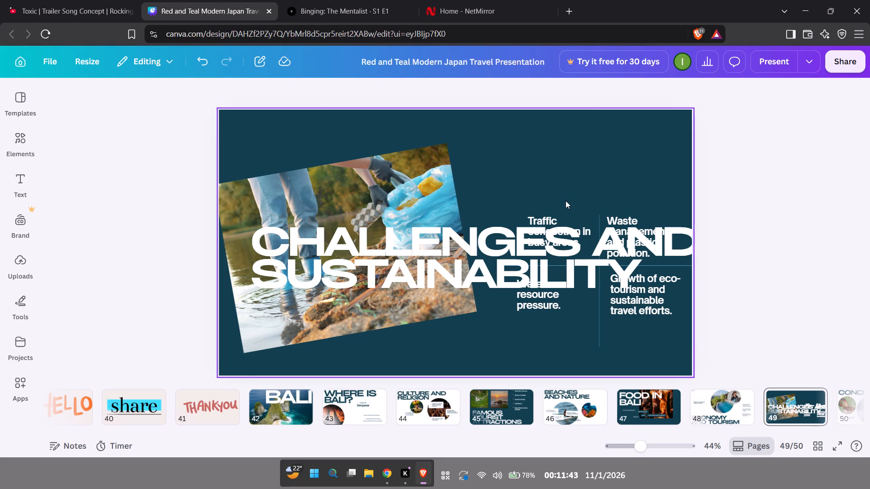
Move the "CHALLENGES AND SUSTAINABILITY" heading farther down, across the lower part of the photo and the lower captions.
left_click_drag(585, 260, 580, 296)
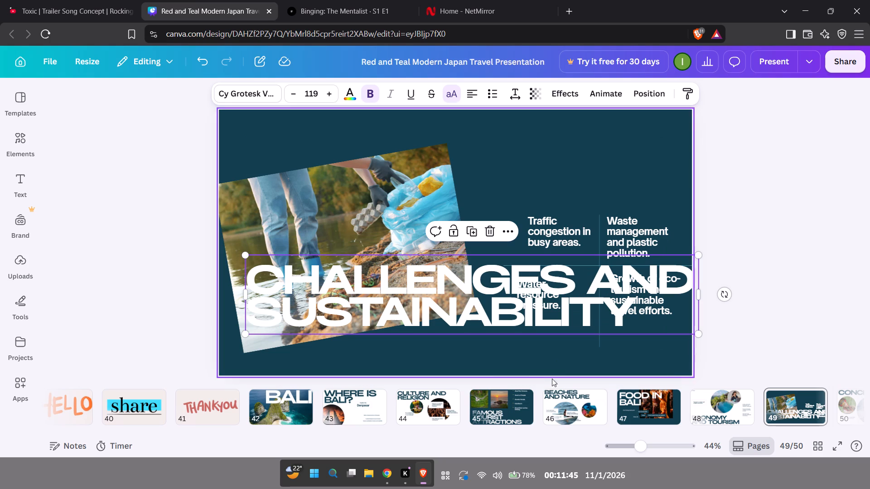
On page 48, move the round photo of the woman with a laptop down beside the pool photo's lower right edge.
left_click(548, 407)
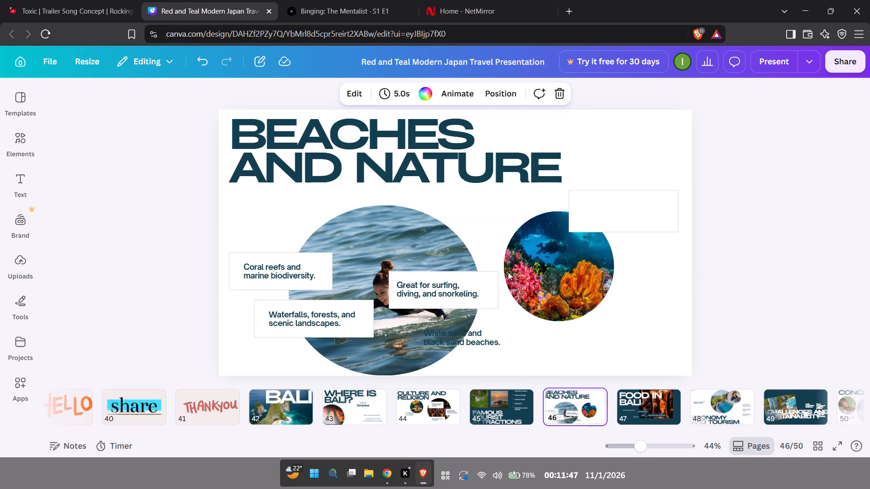
left_click(734, 405)
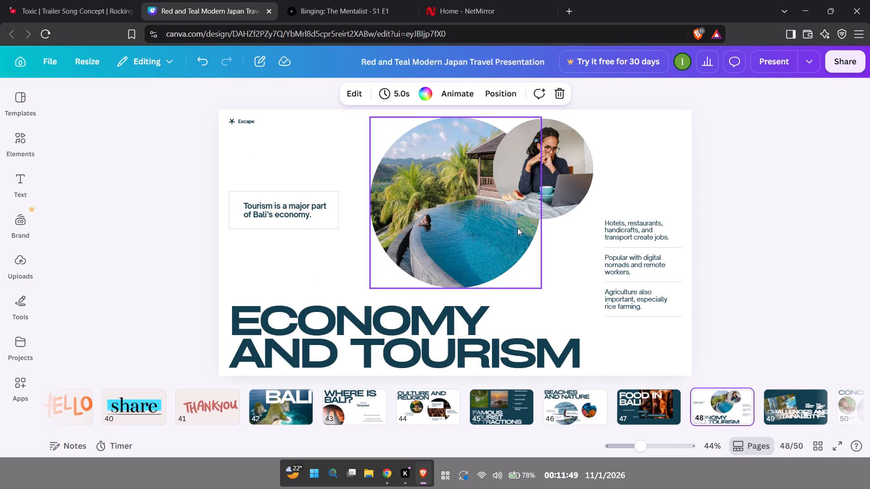
left_click_drag(526, 168, 550, 228)
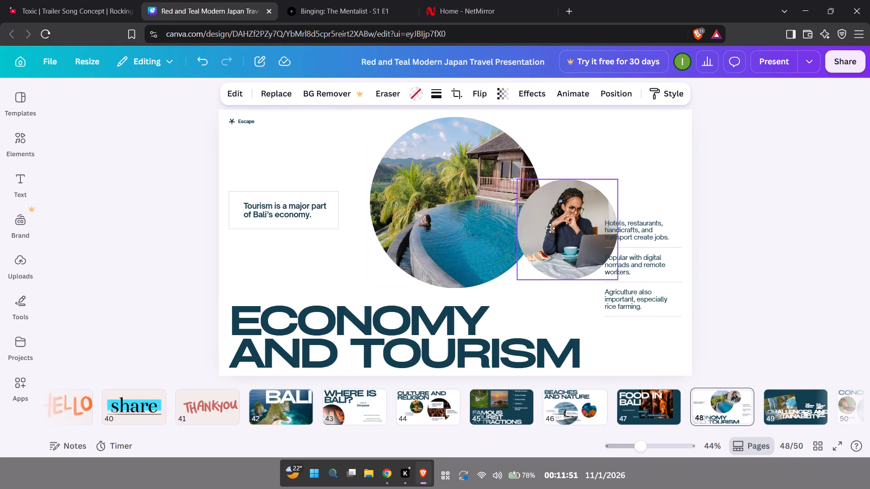
left_click_drag(550, 228, 559, 211)
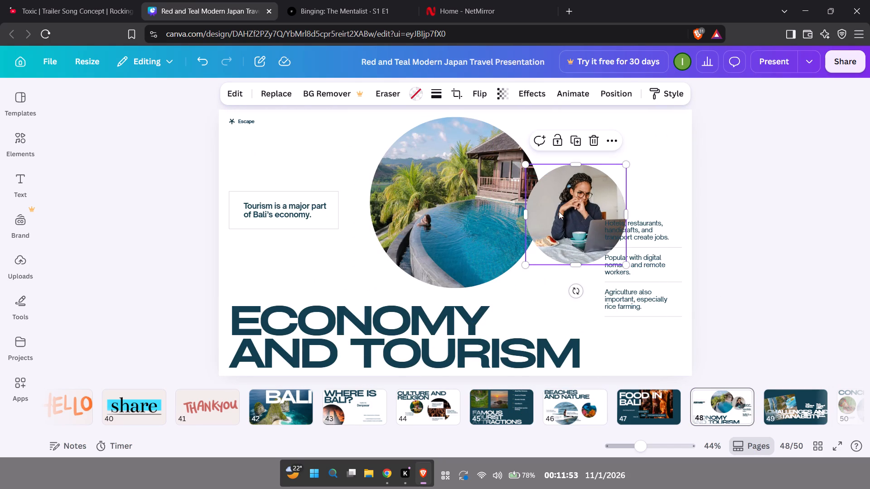
left_click_drag(559, 211, 547, 218)
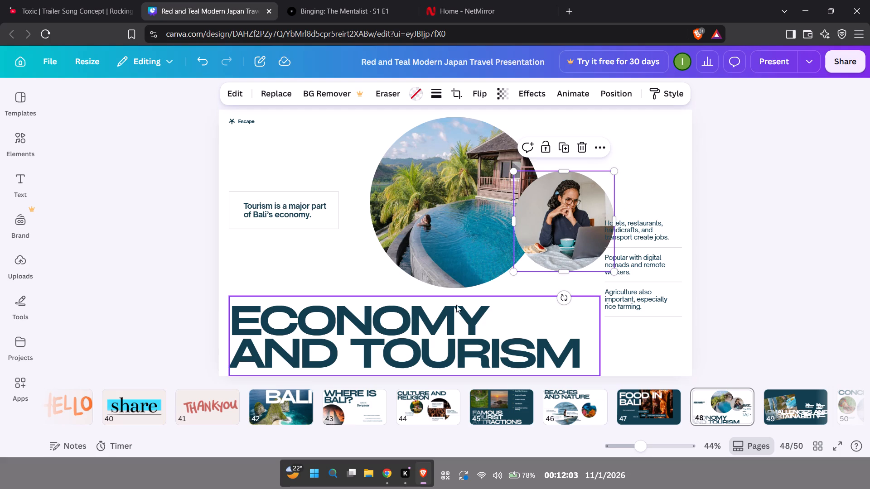
Shift the "ECONOMY AND TOURISM" heading slightly toward the slide's right edge, keeping it along the bottom.
left_click_drag(445, 318, 455, 310)
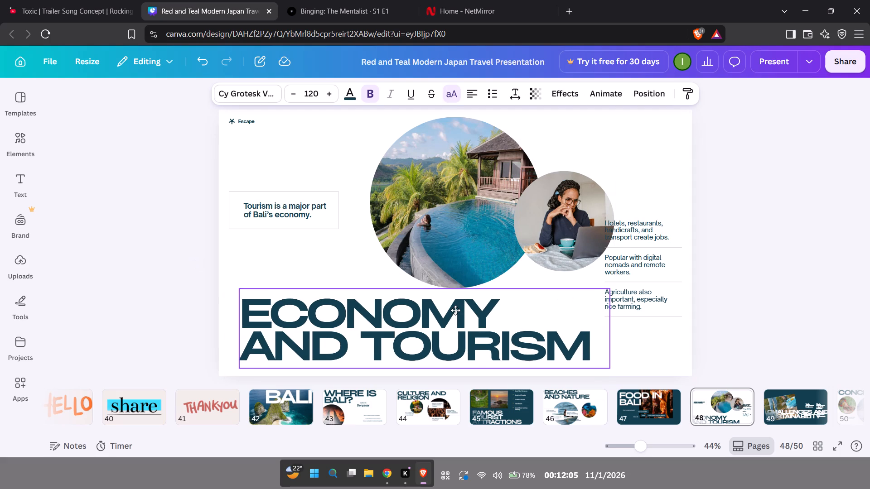
left_click_drag(455, 310, 477, 307)
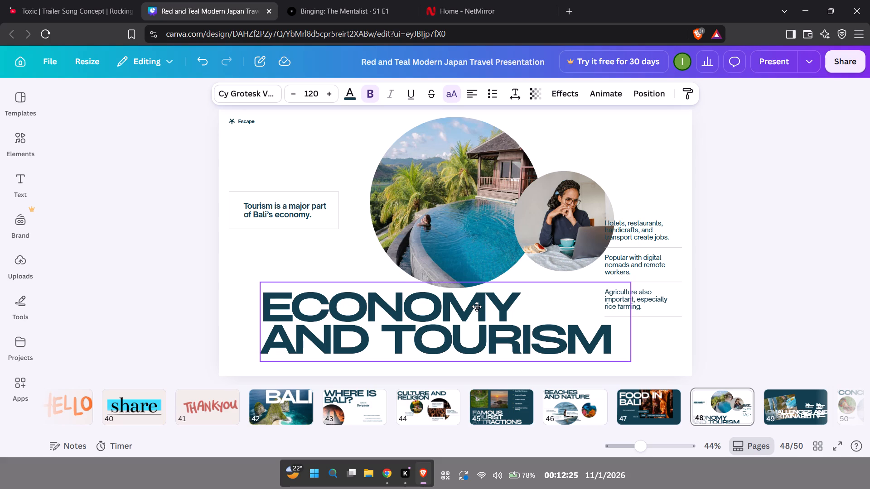
left_click_drag(477, 307, 467, 317)
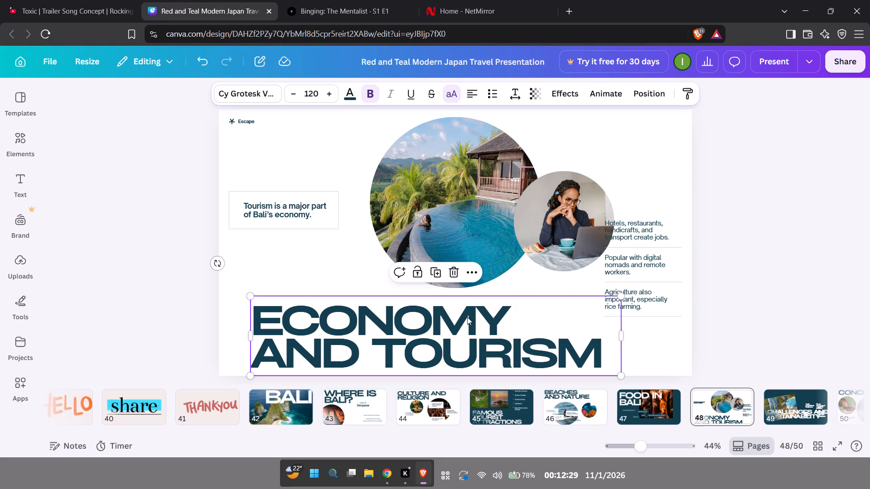
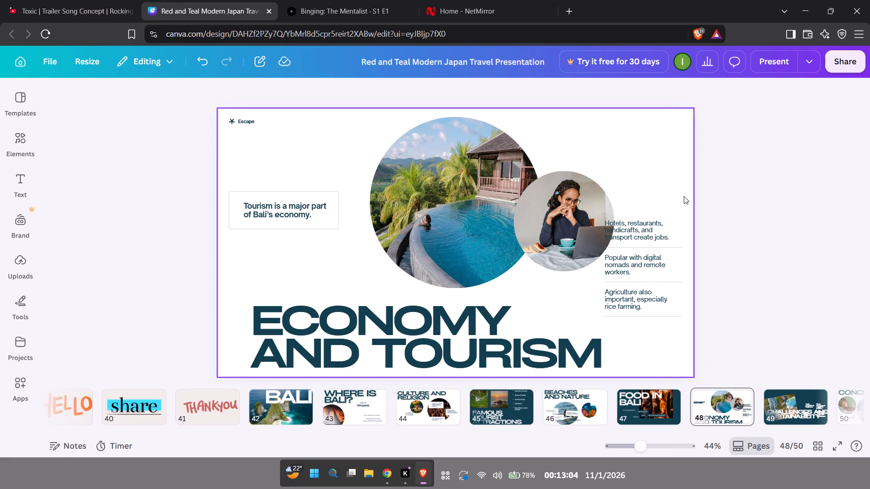
Reposition the round photo of the woman with a laptop so it overlaps the pool photo's lower right edge, touching the top of the "ECONOMY AND TOURISM" heading.
left_click_drag(553, 244, 568, 274)
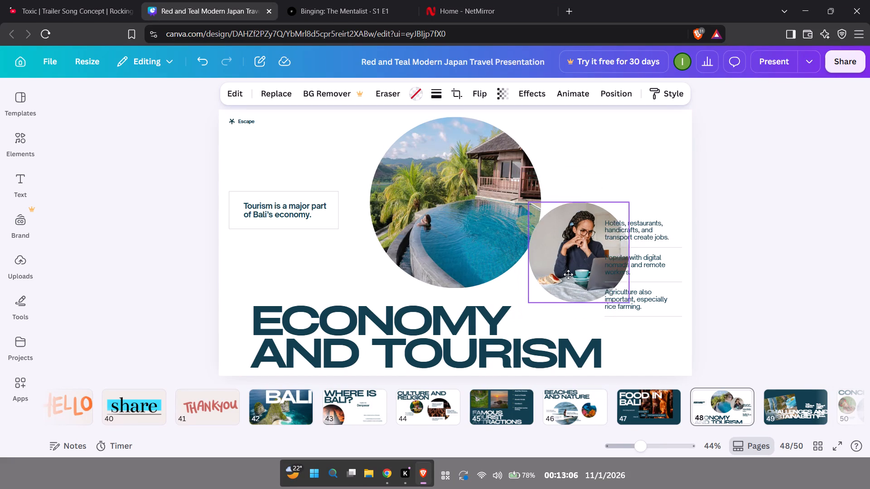
left_click_drag(568, 274, 577, 278)
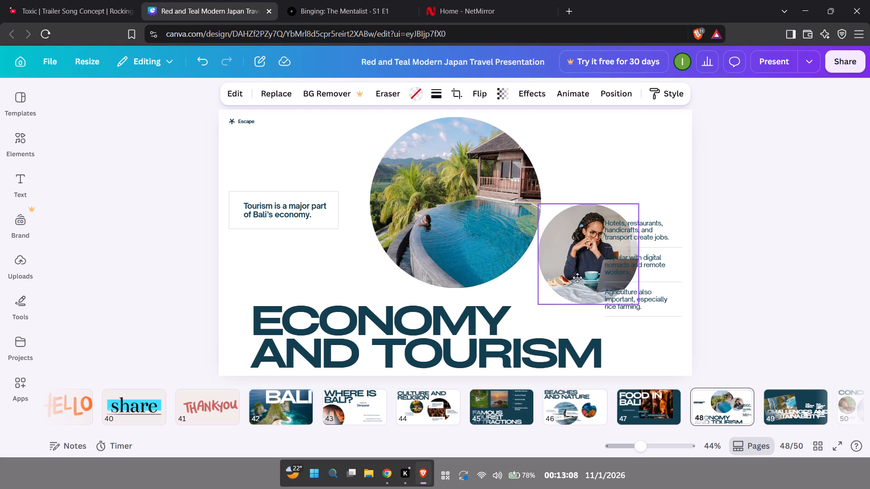
left_click_drag(577, 278, 579, 270)
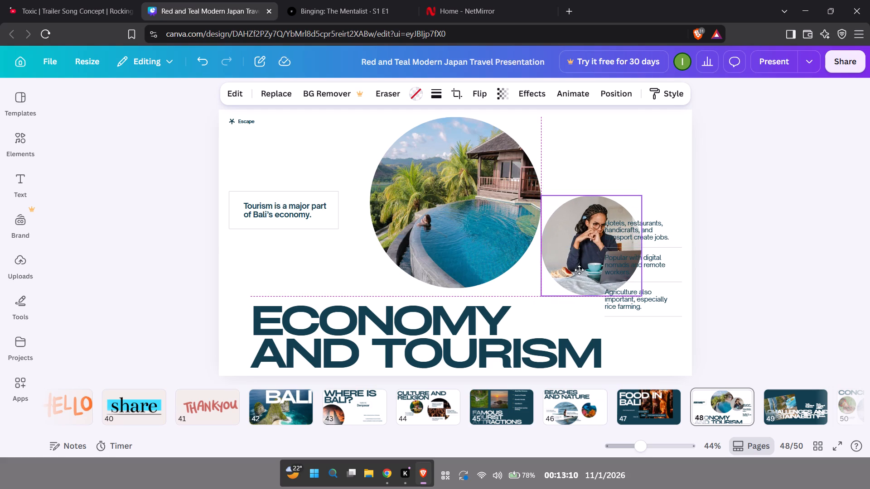
left_click_drag(579, 270, 581, 265)
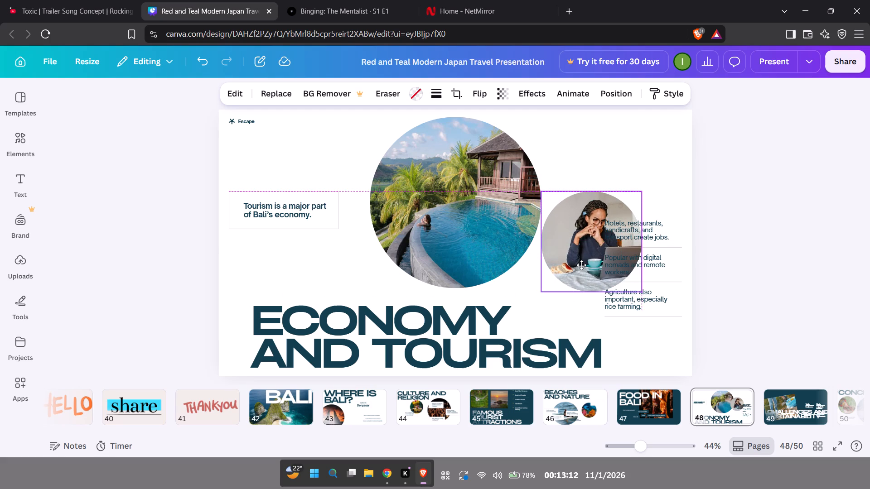
left_click_drag(581, 265, 581, 269)
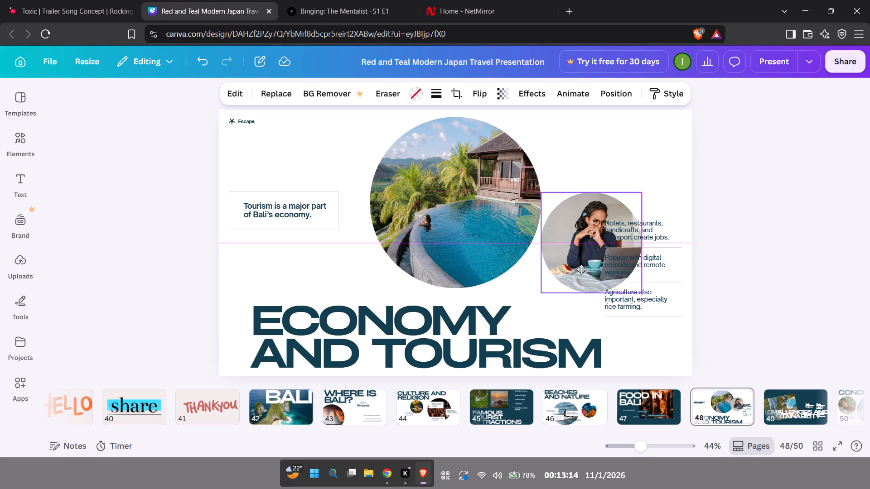
left_click_drag(581, 269, 581, 270)
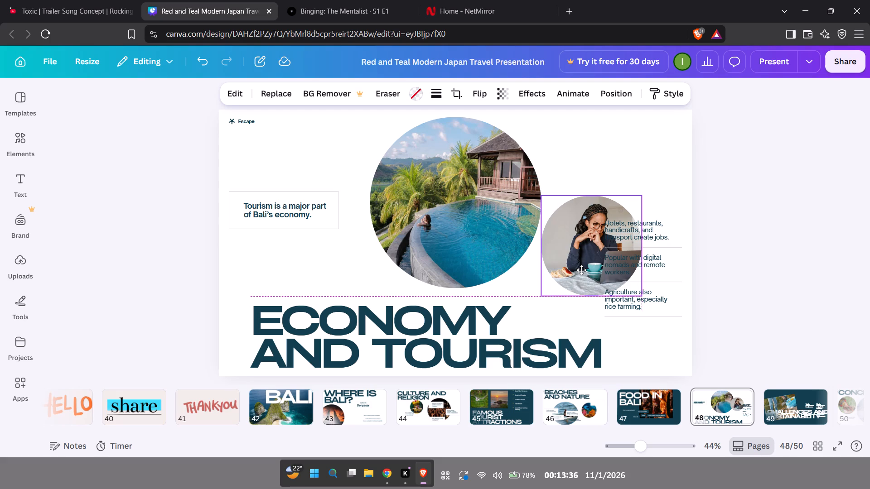
left_click_drag(581, 270, 588, 265)
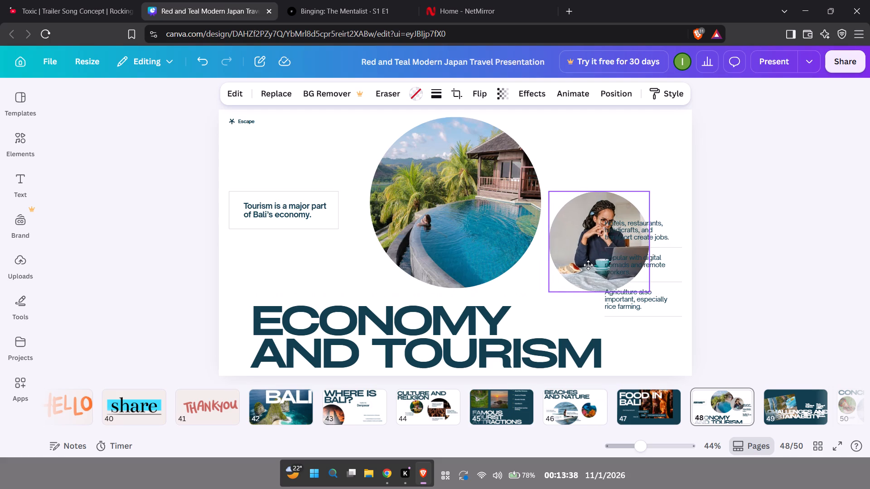
left_click_drag(588, 265, 591, 263)
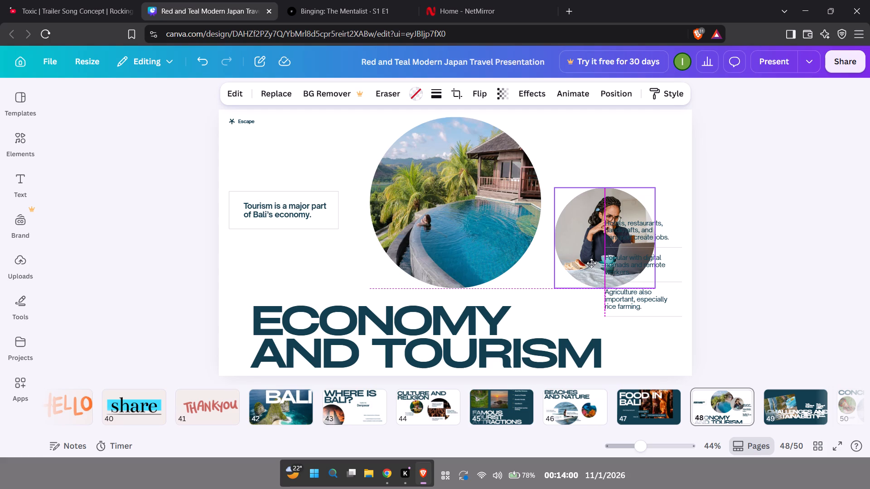
left_click_drag(591, 263, 591, 264)
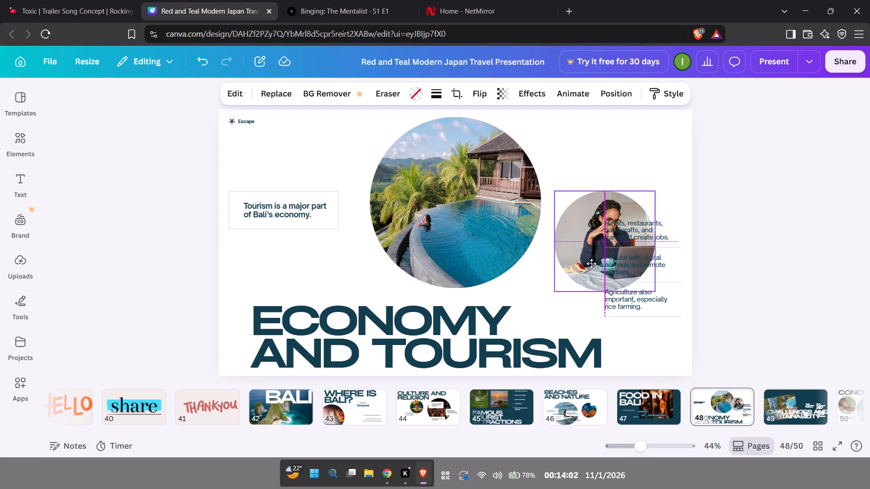
left_click_drag(591, 264, 595, 264)
left_click_drag(595, 264, 599, 261)
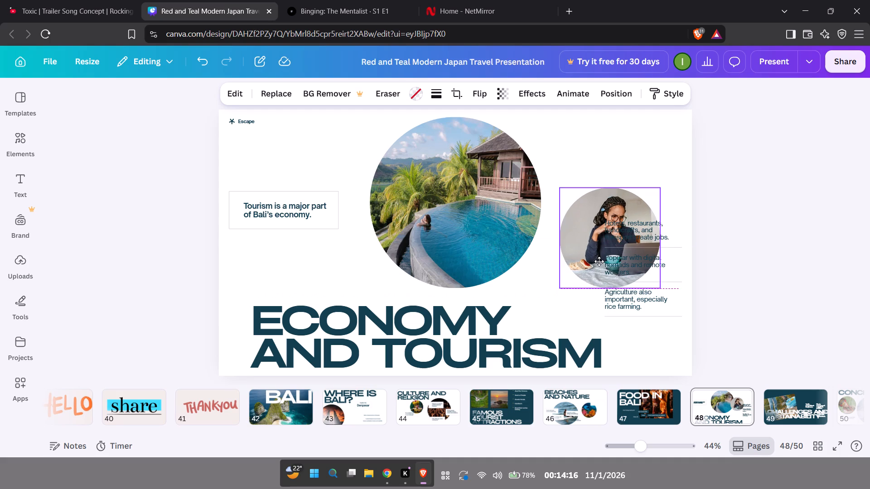
left_click_drag(599, 261, 601, 258)
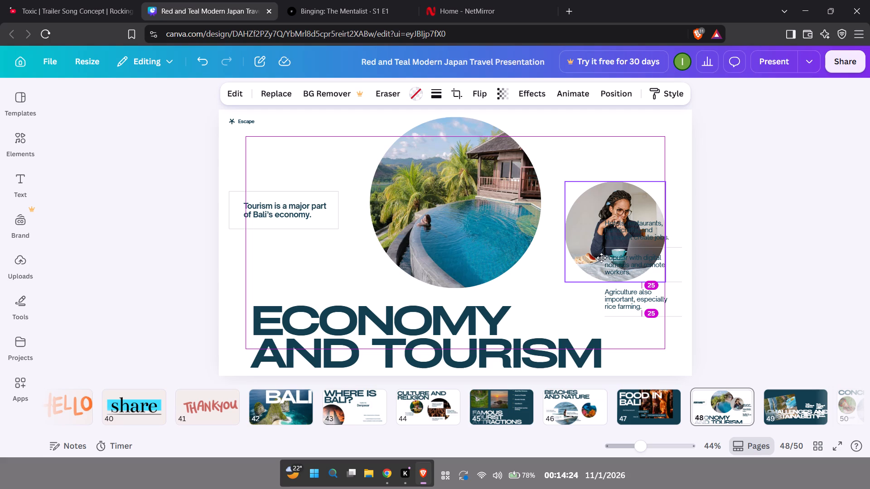
left_click_drag(601, 258, 599, 256)
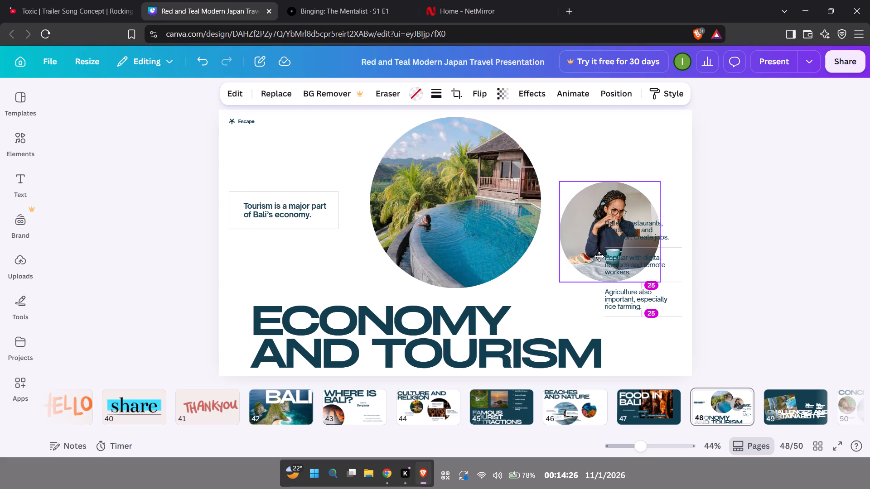
left_click_drag(599, 256, 597, 256)
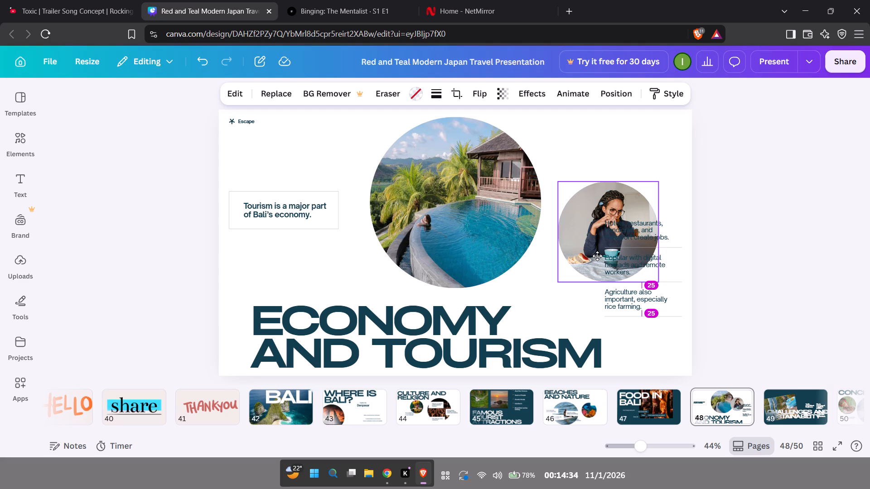
left_click_drag(597, 256, 594, 256)
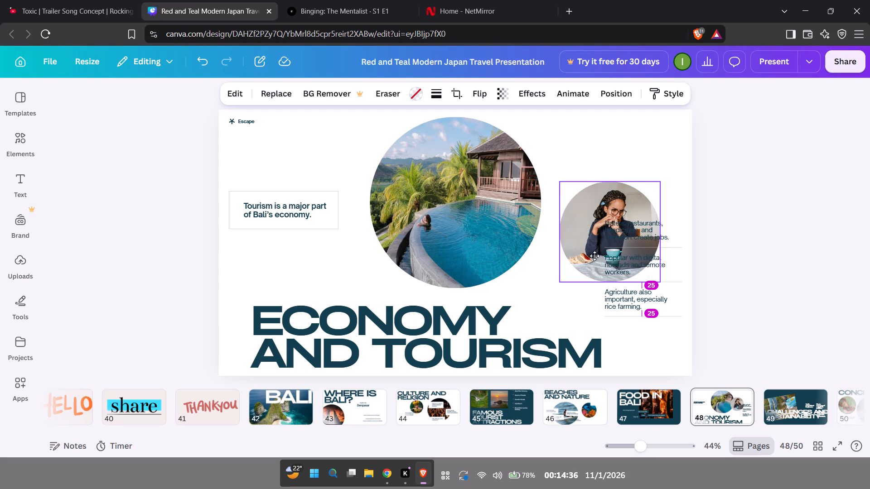
left_click_drag(594, 256, 596, 255)
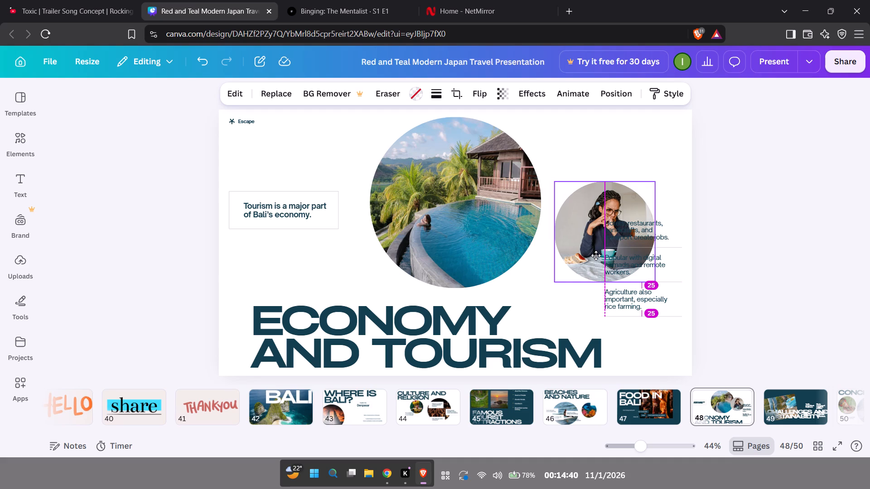
left_click_drag(596, 255, 599, 254)
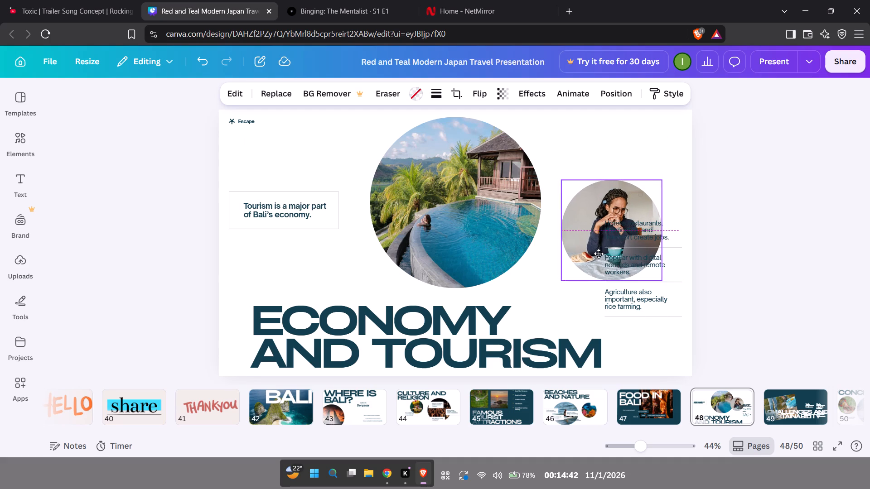
left_click_drag(599, 254, 605, 254)
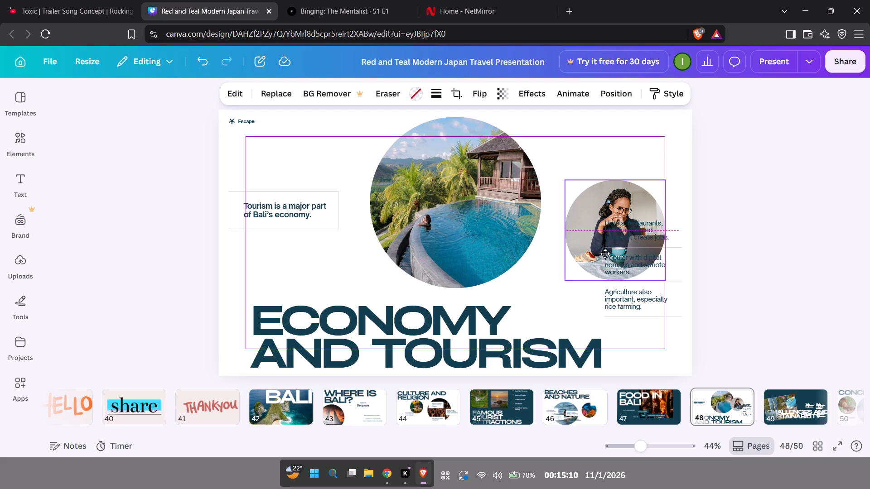
left_click_drag(605, 254, 603, 254)
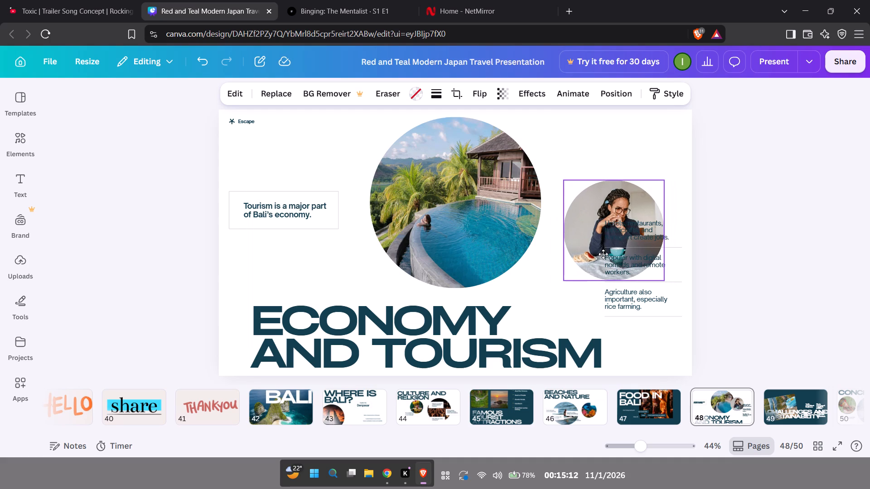
left_click_drag(603, 254, 600, 251)
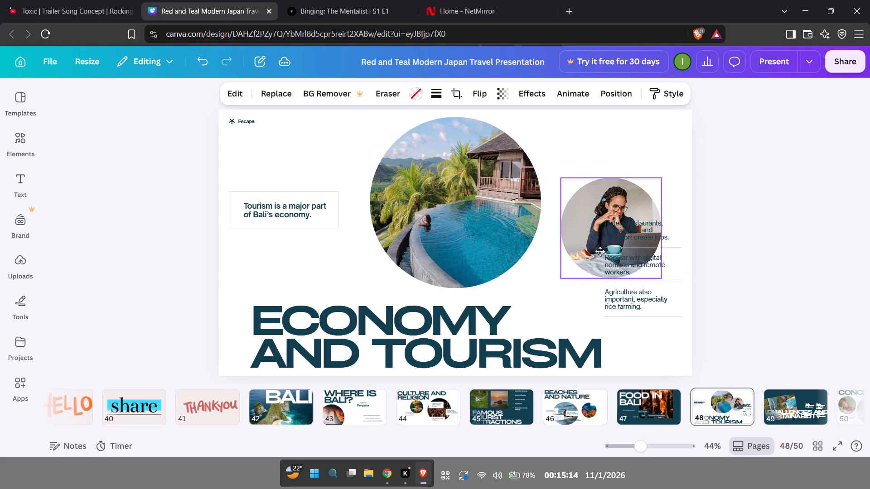
left_click_drag(600, 251, 616, 253)
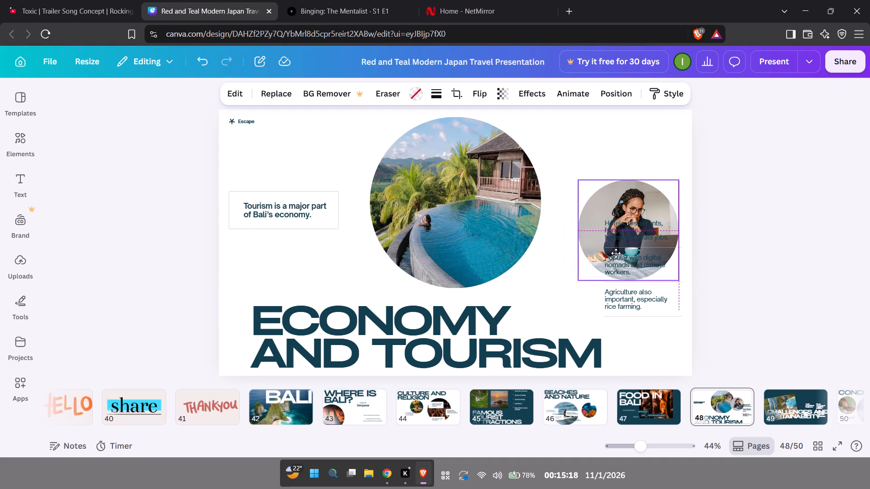
left_click_drag(616, 253, 616, 253)
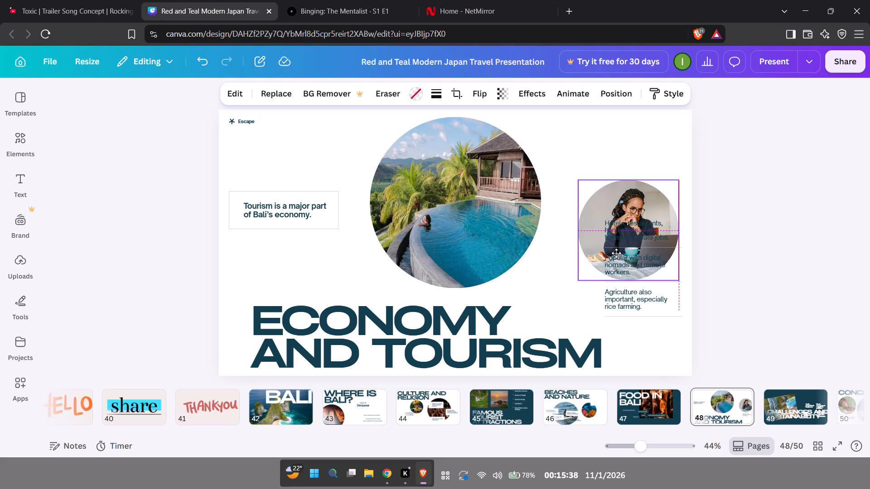
left_click_drag(616, 253, 631, 258)
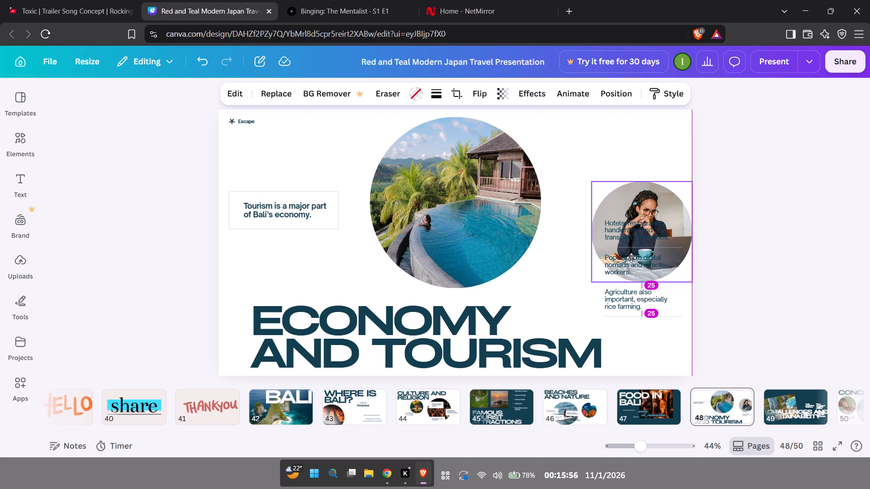
left_click_drag(631, 258, 619, 257)
left_click_drag(619, 257, 624, 260)
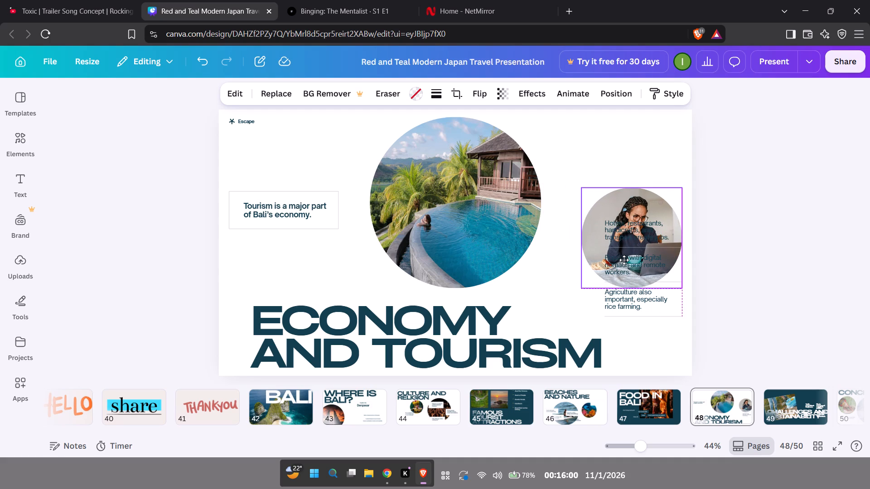
left_click_drag(624, 260, 666, 265)
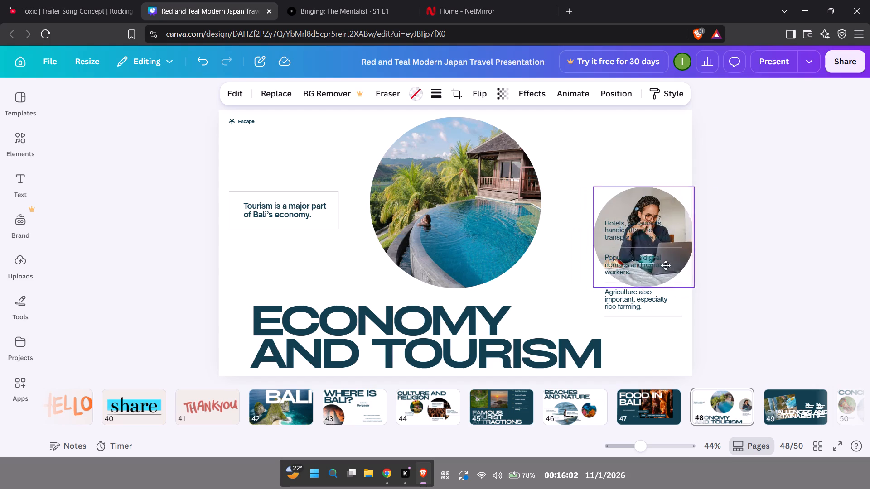
left_click_drag(666, 265, 647, 263)
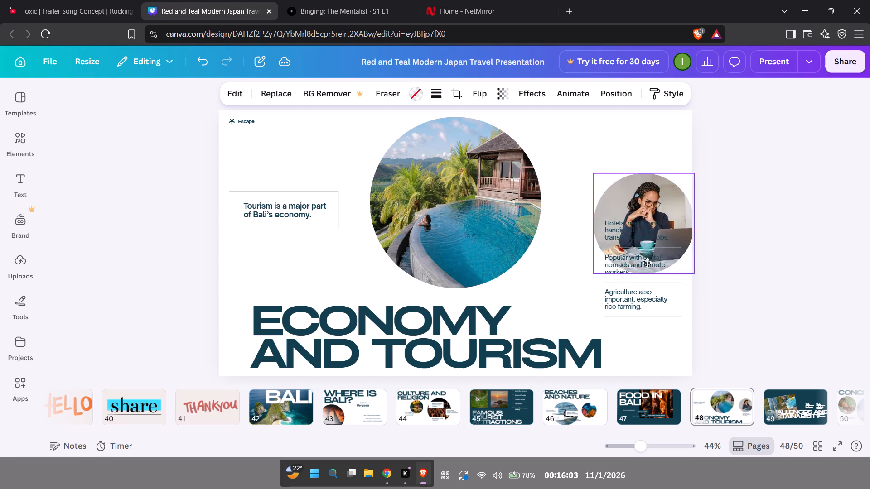
left_click_drag(647, 263, 667, 221)
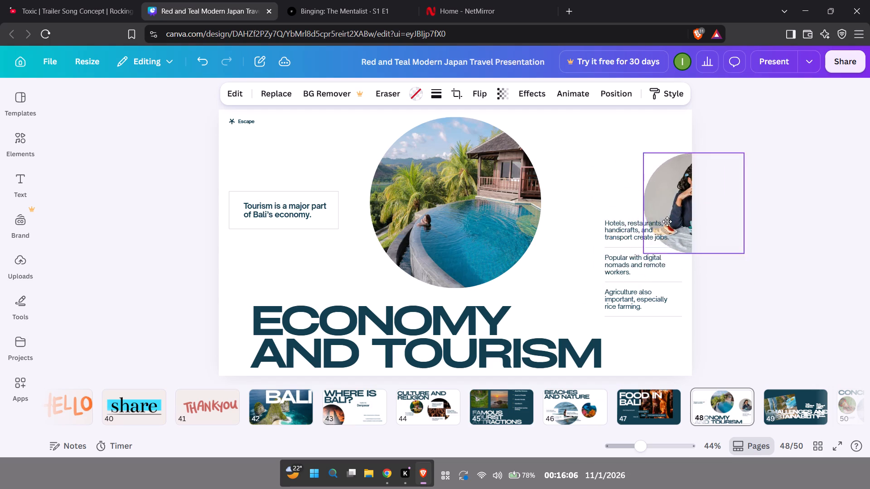
left_click_drag(667, 221, 511, 278)
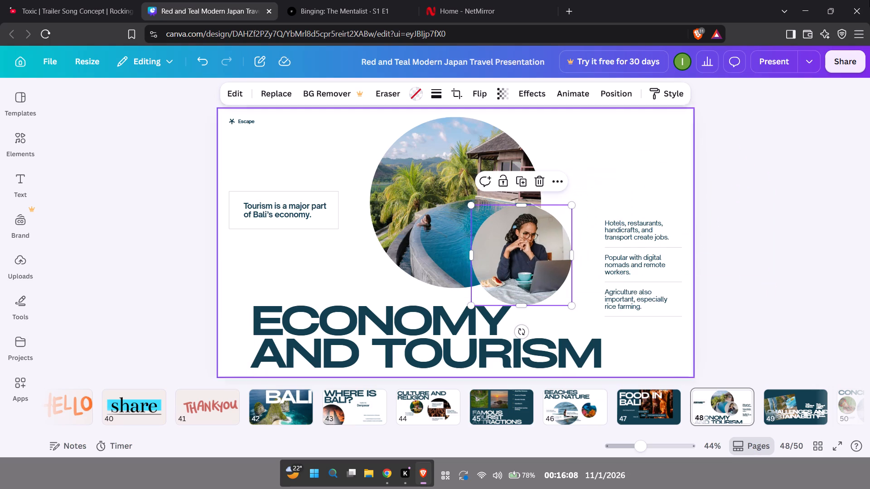
Close the browser window together with all its open tabs.
left_click(869, 0)
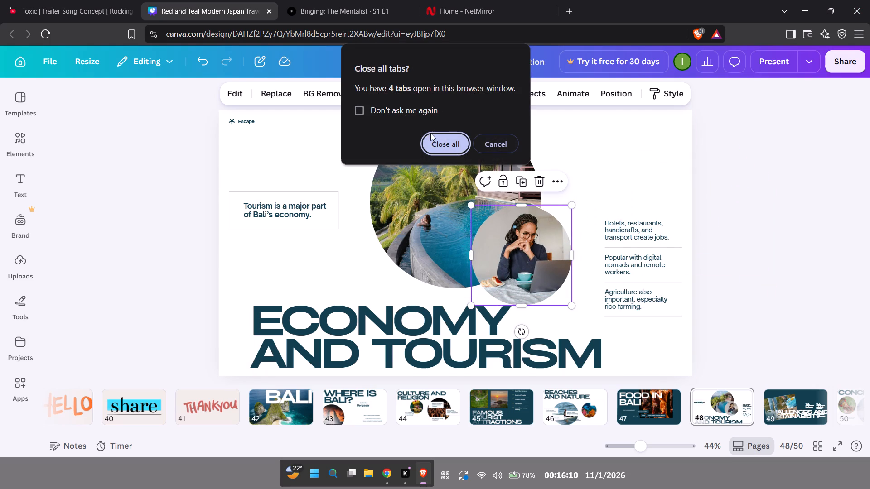
left_click(430, 133)
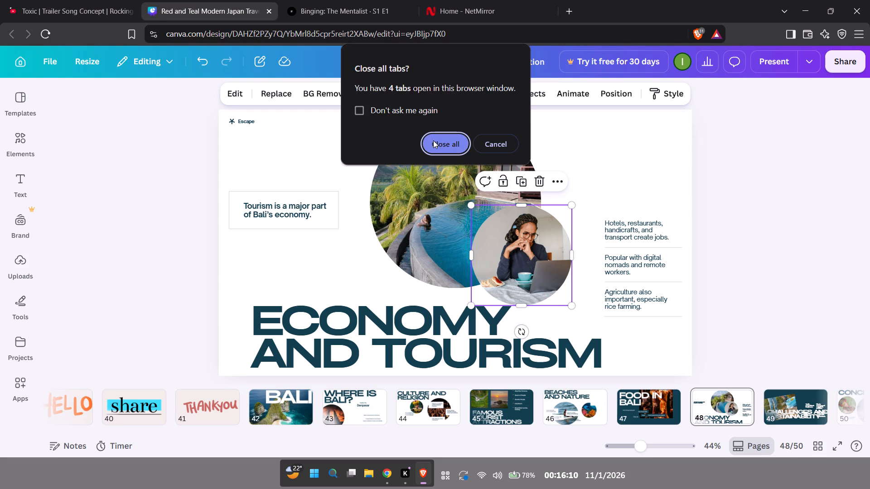